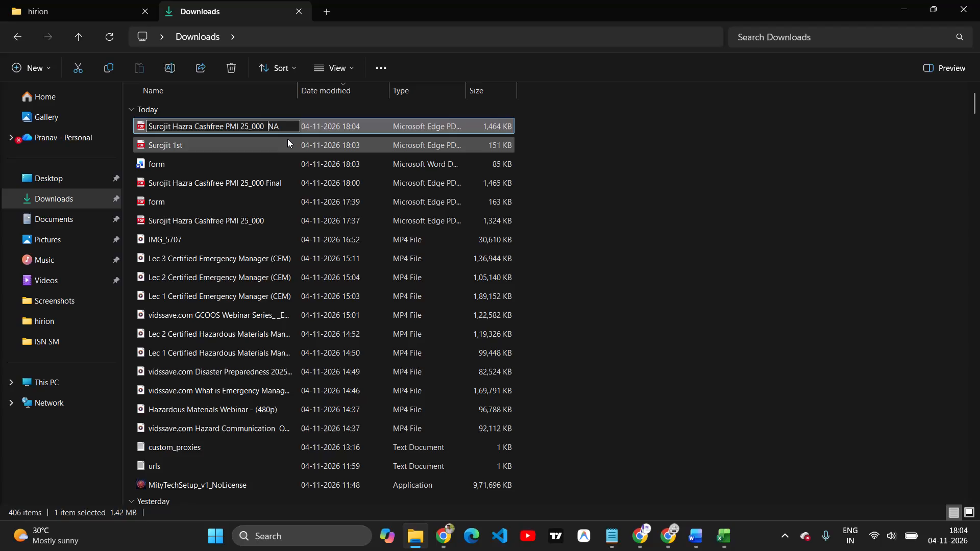
# Replace the trailing "NA" and the spaces before it in the newest Cashfree PMI 25_000 PDF's file name with an underscore.
pyautogui.press('Right')
pyautogui.press('Right')
pyautogui.press('BackSpace')
pyautogui.press('BackSpace')
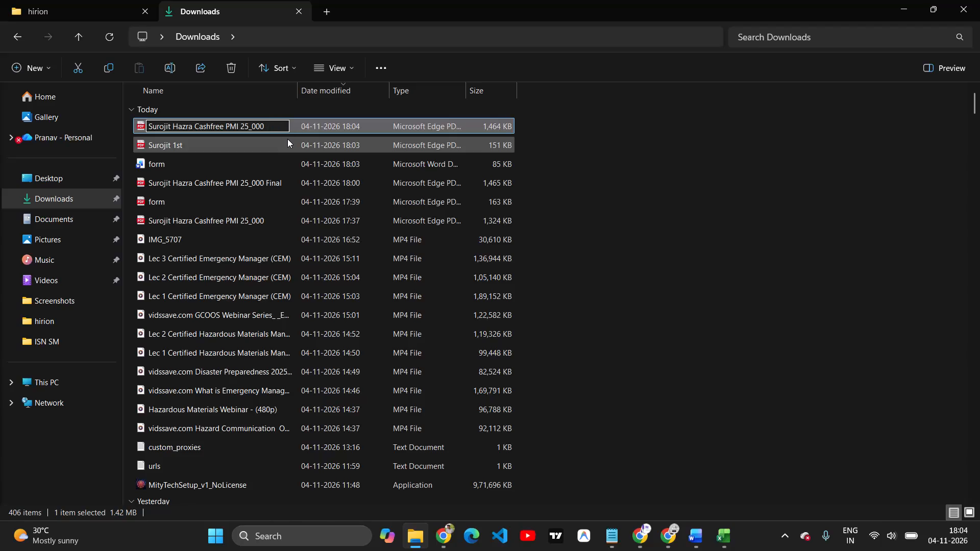
pyautogui.press('BackSpace')
pyautogui.press('BackSpace')
pyautogui.hotkey('shift', '_')
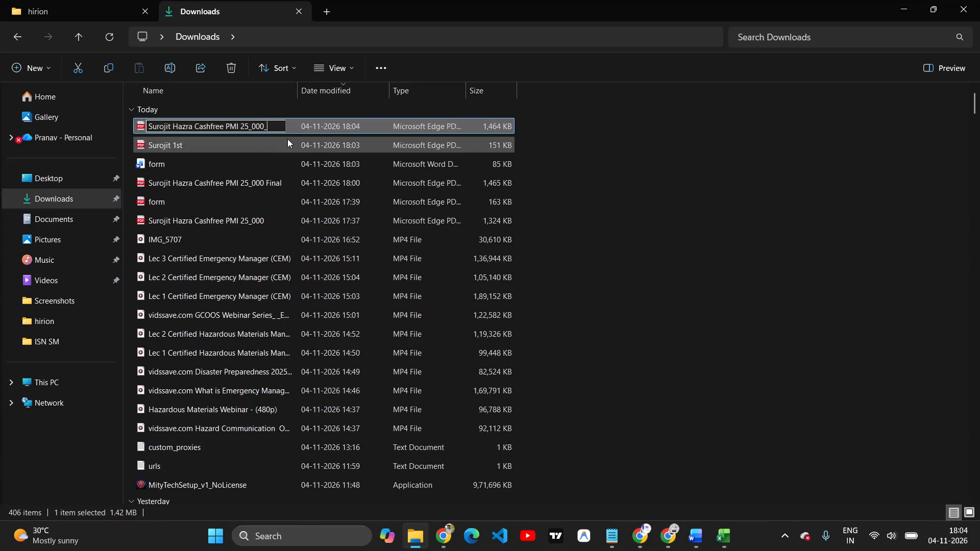
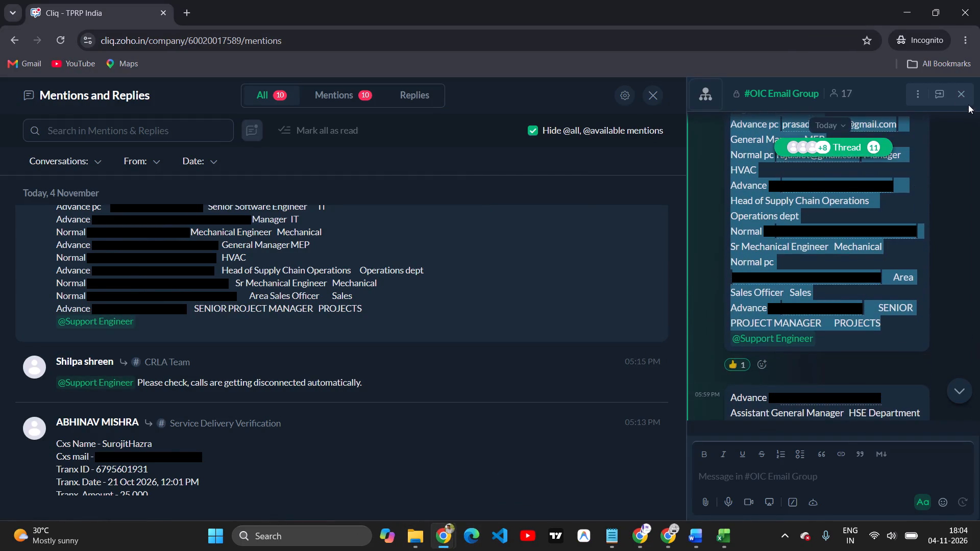
# Close the mentions view in Cliq and send the renamed Cashfree PMI 25_000_ PDF to the Backend Team channel.
pyautogui.click(962, 93)
pyautogui.click(955, 99)
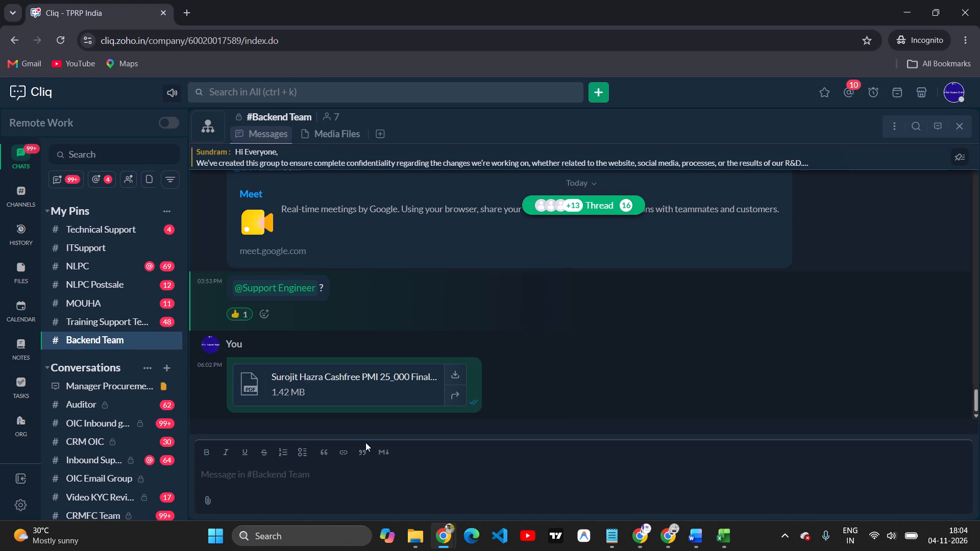
pyautogui.click(208, 498)
pyautogui.click(242, 464)
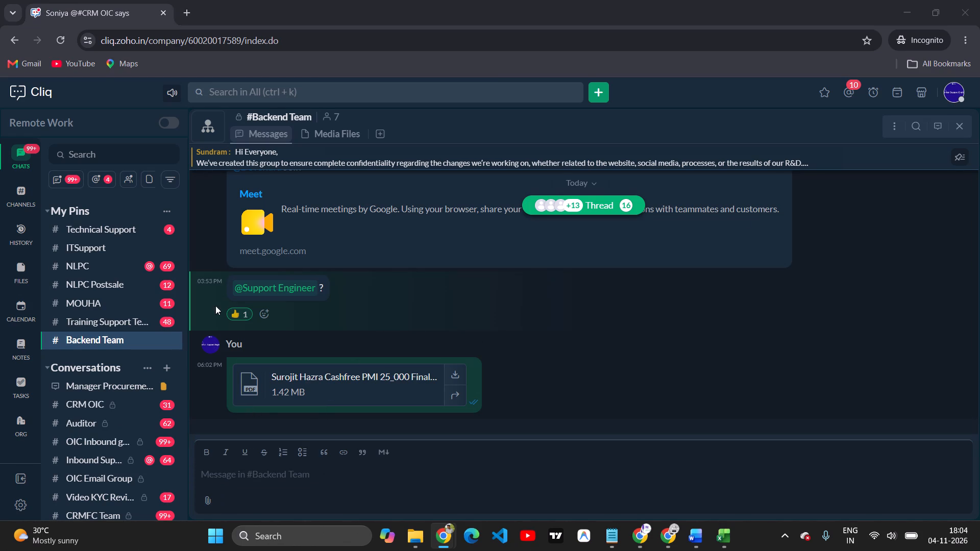
pyautogui.click(215, 177)
pyautogui.click(411, 346)
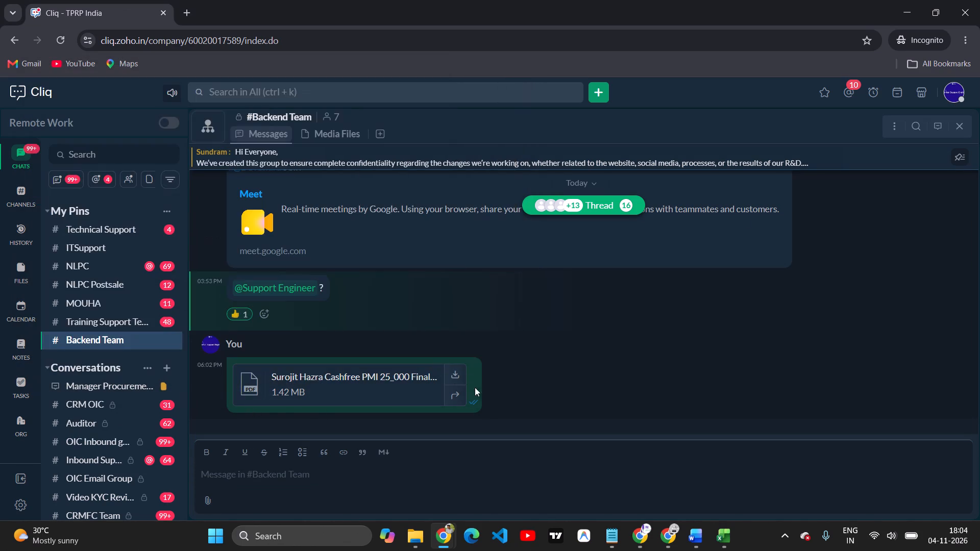
pyautogui.click(645, 467)
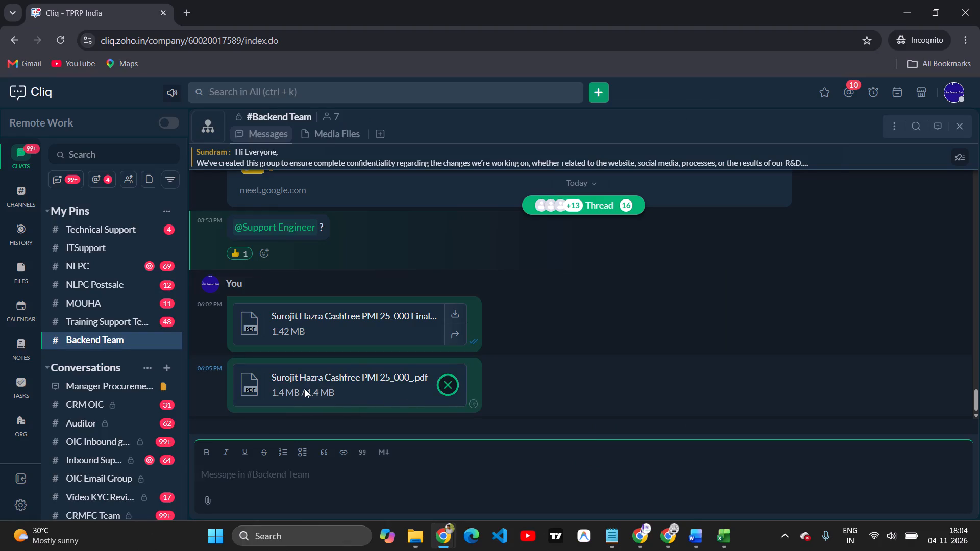
# Preview the sent Cashfree PMI 25_000_ PDF to check its first pages, and close the preview and the channel.
pyautogui.click(312, 389)
pyautogui.scroll(-4, 537, 311)
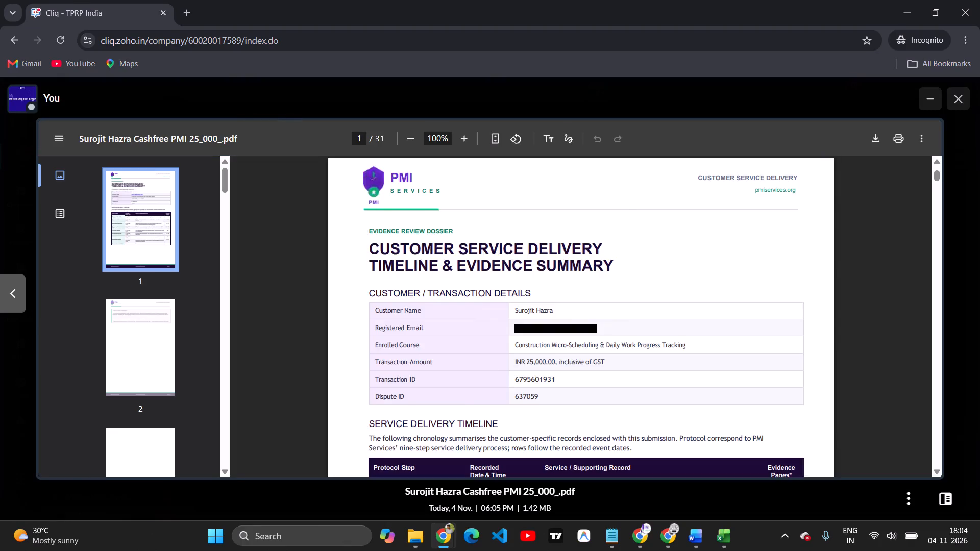
pyautogui.scroll(-2, 543, 310)
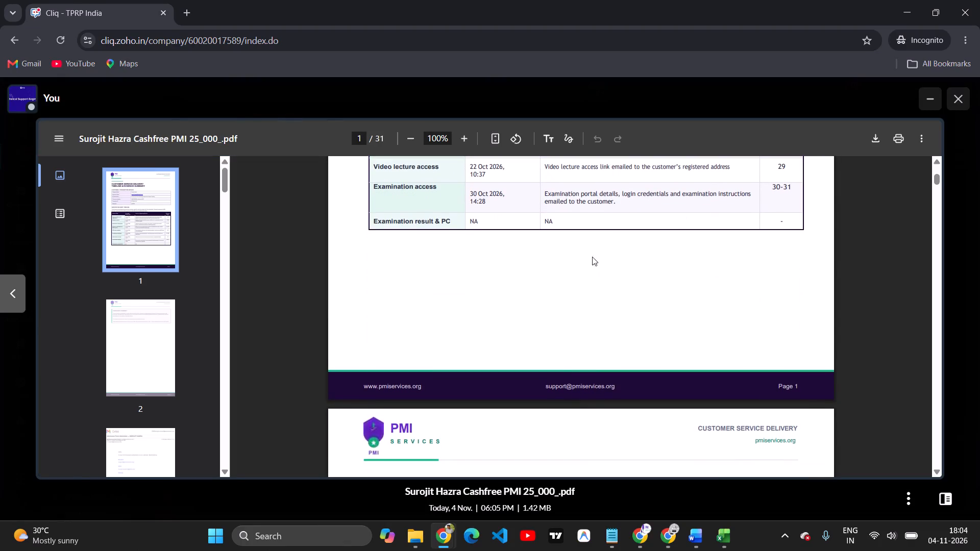
pyautogui.click(958, 106)
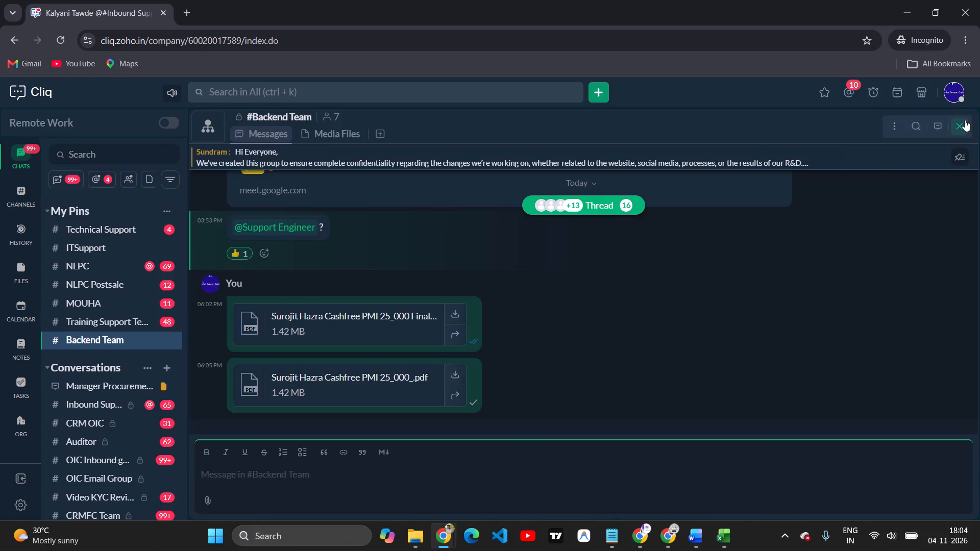
pyautogui.click(965, 120)
# In Mentions and Replies, open the OIC Email Group mention whose list ends with a Senior Project Manager, Projects entry.
pyautogui.click(842, 93)
pyautogui.scroll(-1, 588, 333)
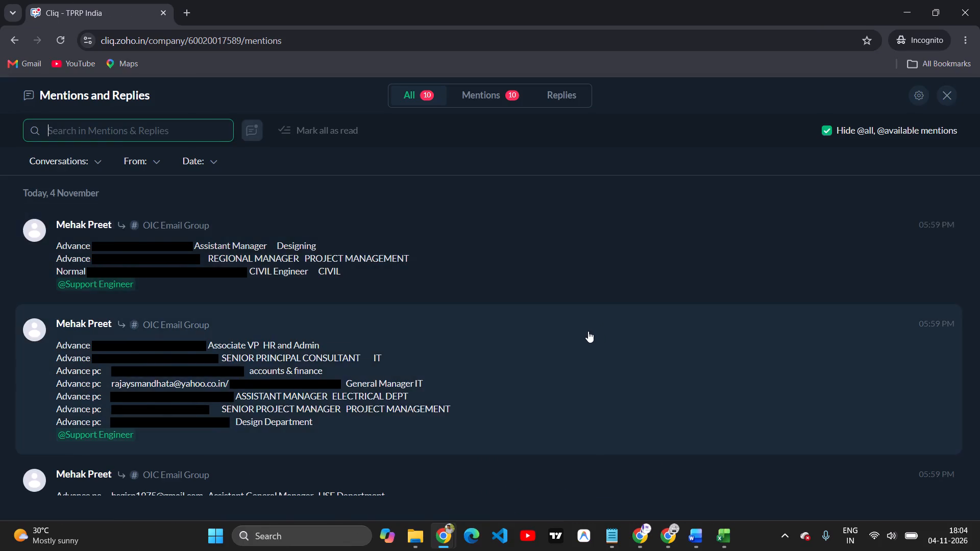
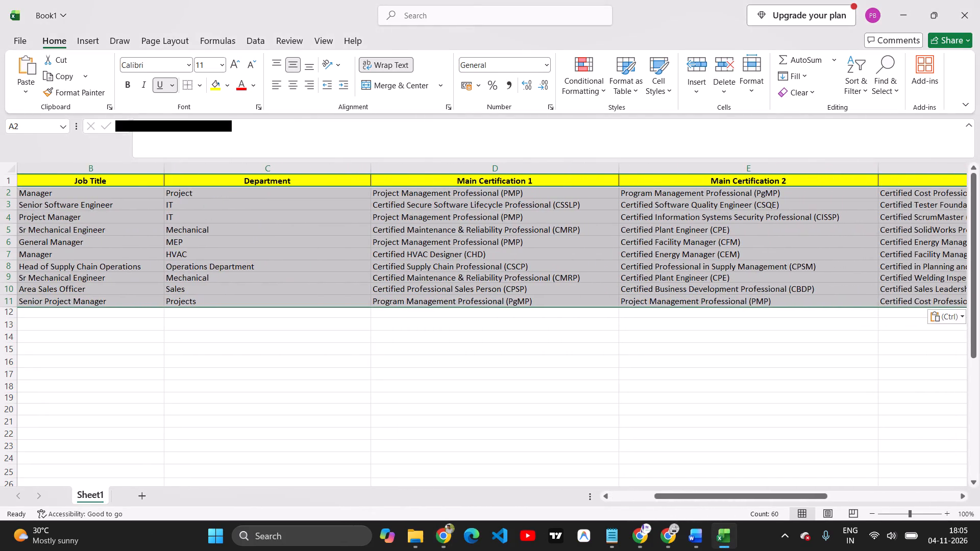
pyautogui.hscroll(-1, 454, 286)
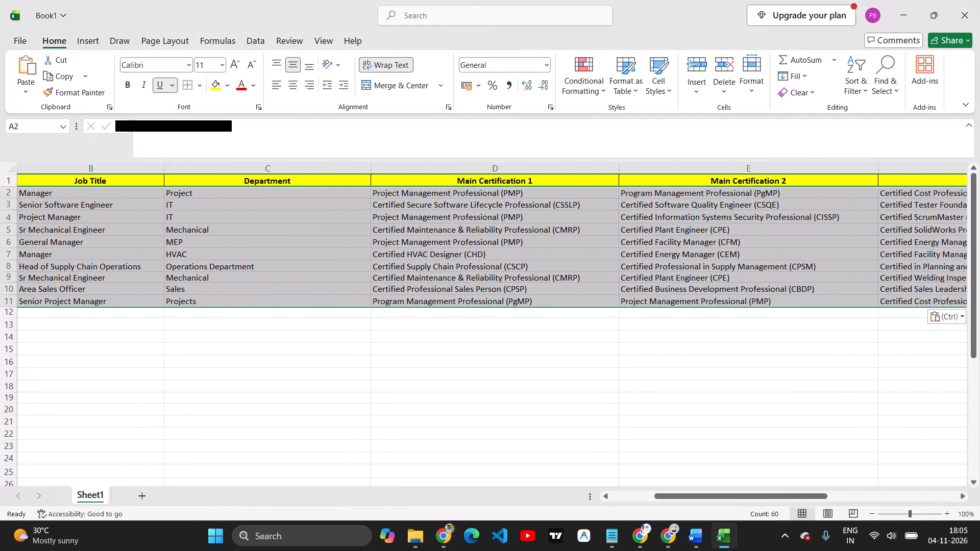
pyautogui.hscroll(-3, 538, 228)
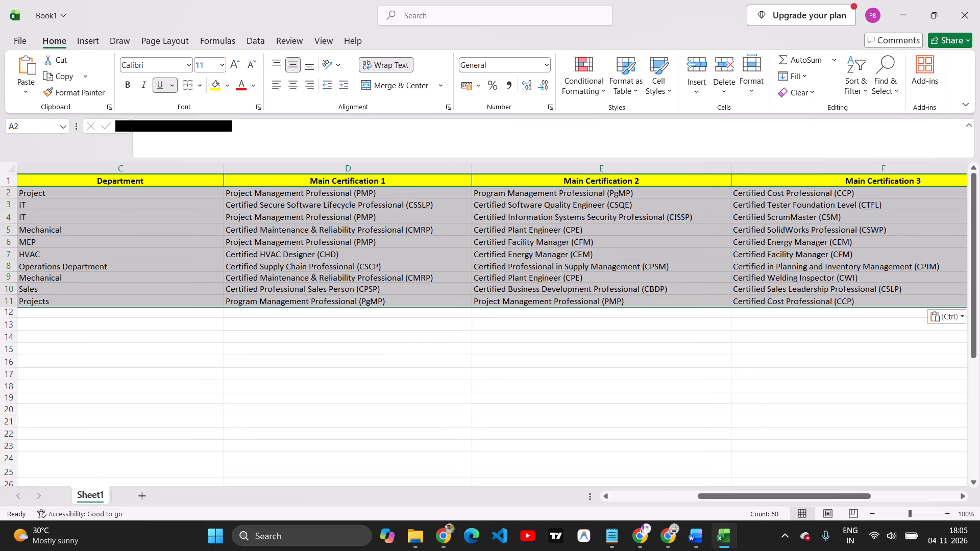
pyautogui.hscroll(-2, 718, 272)
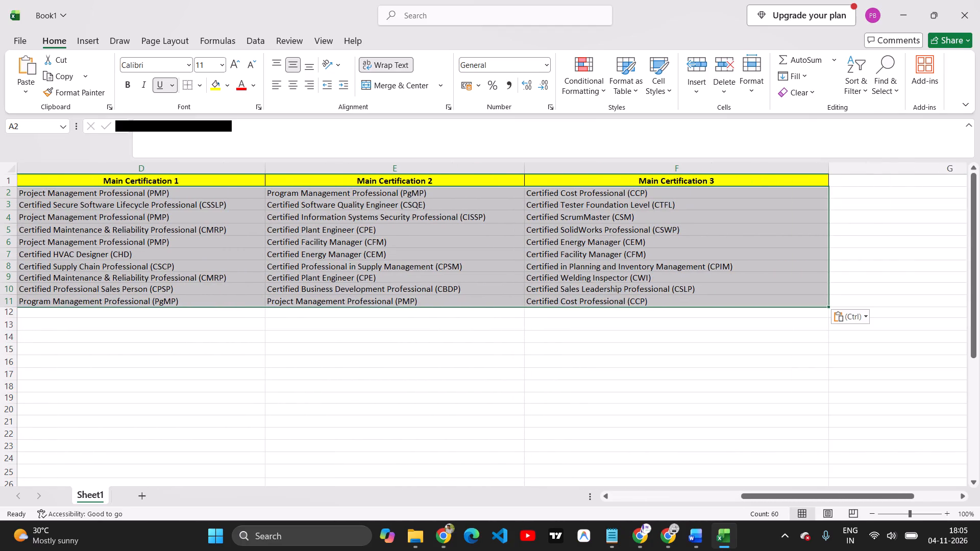
# Apply All Borders to the pasted rows A2:F11.
pyautogui.hscroll(2, 609, 228)
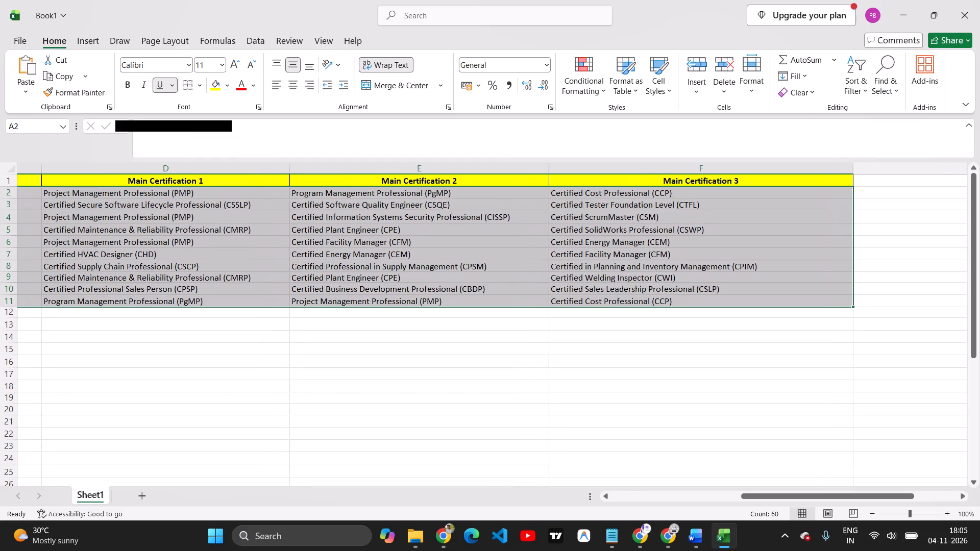
pyautogui.hscroll(1, 609, 228)
pyautogui.hscroll(2, 400, 194)
pyautogui.click(202, 87)
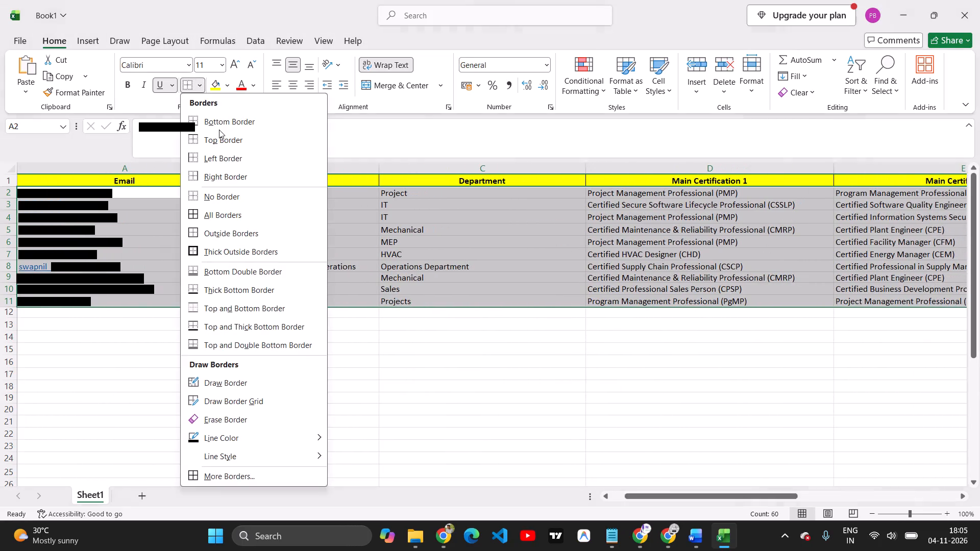
pyautogui.click(235, 211)
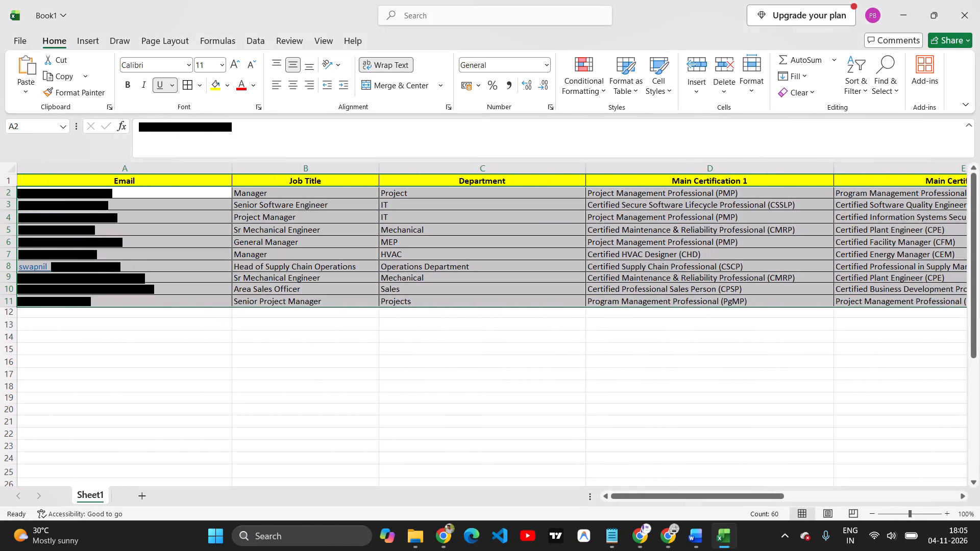
# Check the bordered table across all columns, deselect it and save the Book1 workbook.
pyautogui.hscroll(-4, 547, 264)
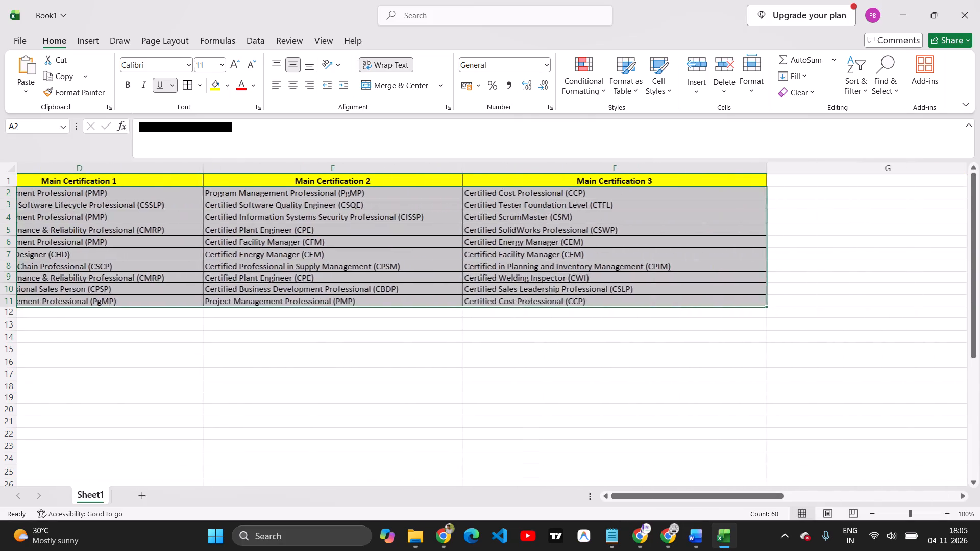
pyautogui.hscroll(1, 556, 275)
pyautogui.click(436, 335)
pyautogui.hscroll(-4, 452, 329)
pyautogui.scroll(1, 453, 328)
pyautogui.hscroll(3, 454, 327)
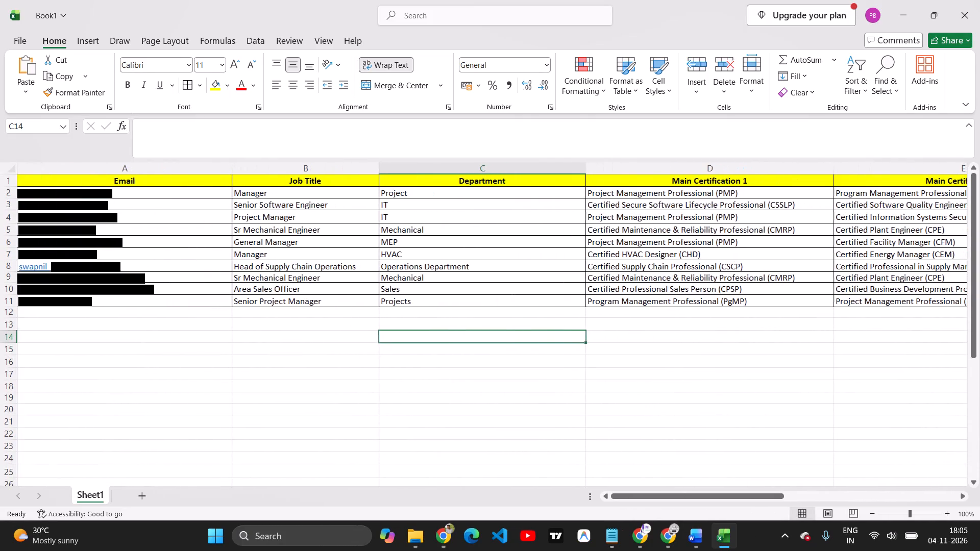
pyautogui.hotkey('ctrl', 's')
# In Cliq, start a thread on the compared OIC Email Group message and share Book1.xlsx from the hirion folder in it.
pyautogui.hotkey('alt', 'Tab')
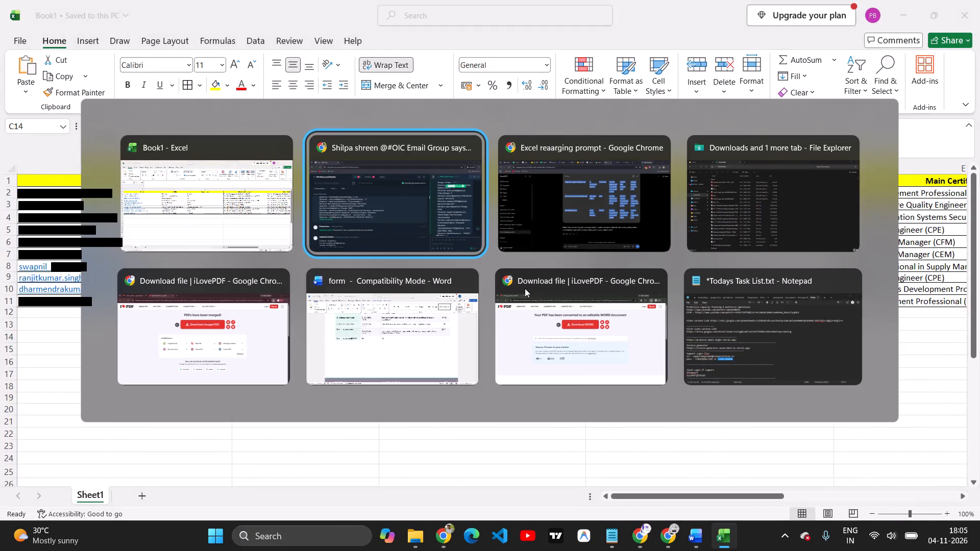
pyautogui.scroll(1, 823, 279)
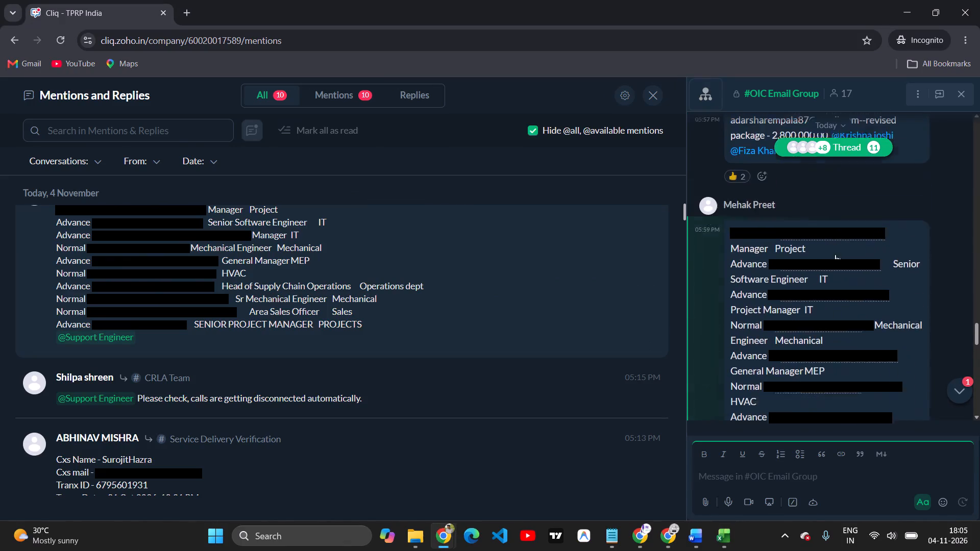
pyautogui.click(901, 223)
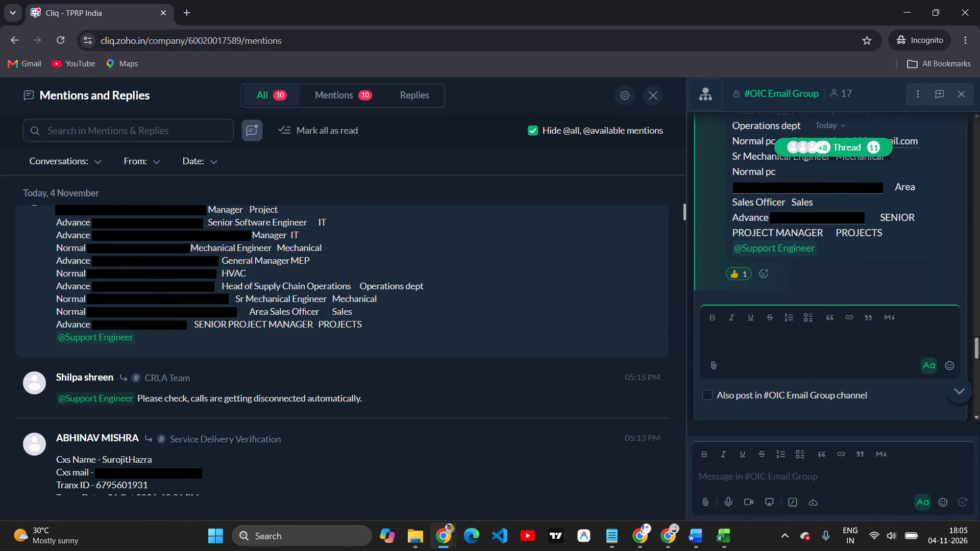
pyautogui.click(710, 362)
pyautogui.click(750, 293)
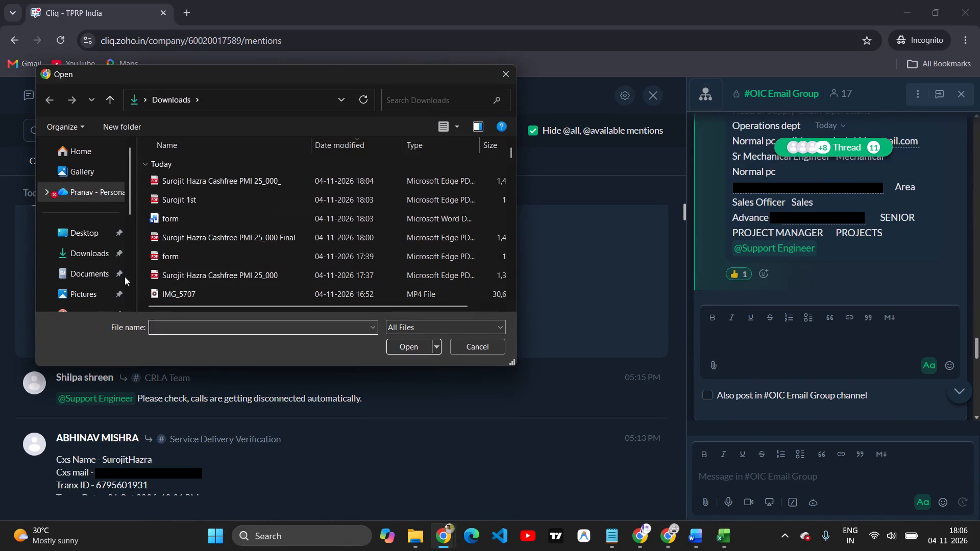
pyautogui.scroll(-6, 95, 270)
pyautogui.click(100, 194)
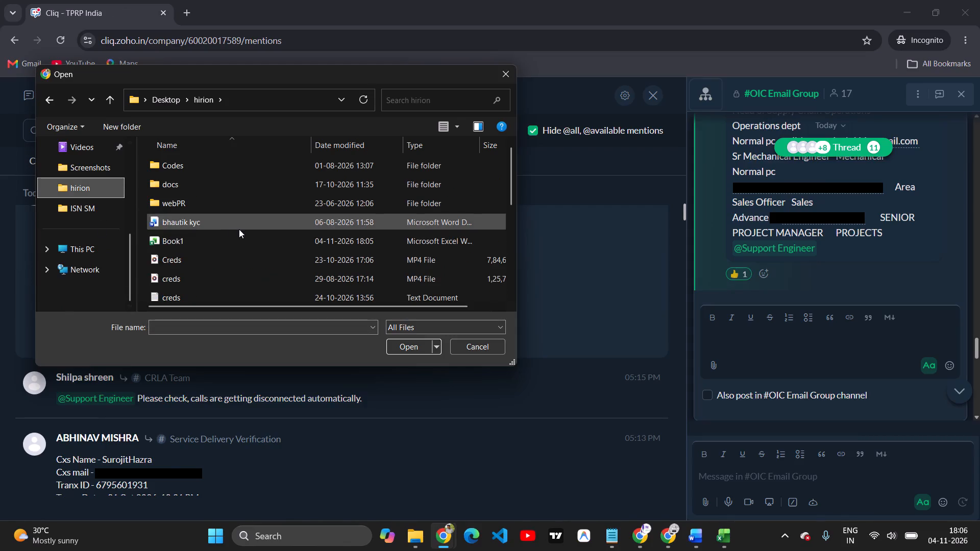
pyautogui.click(237, 242)
pyautogui.click(413, 345)
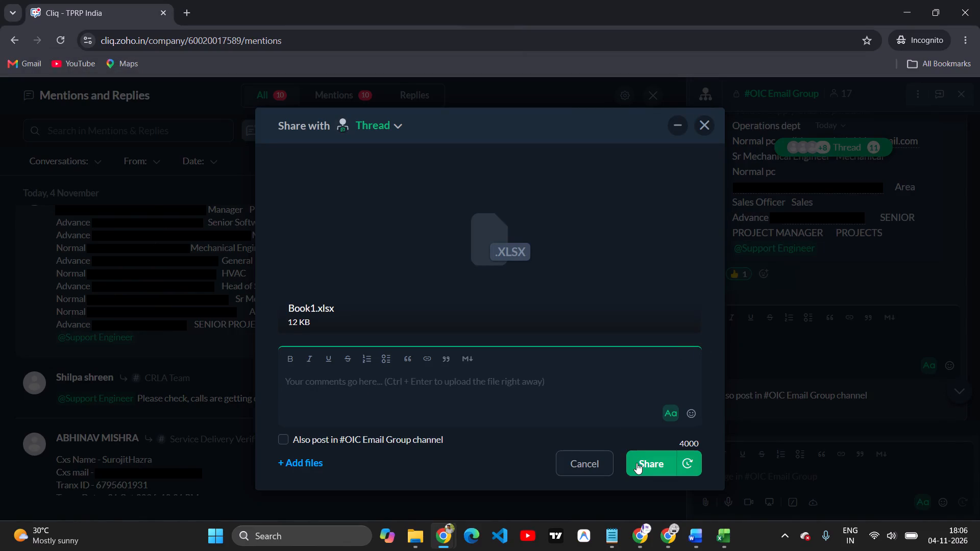
pyautogui.click(636, 463)
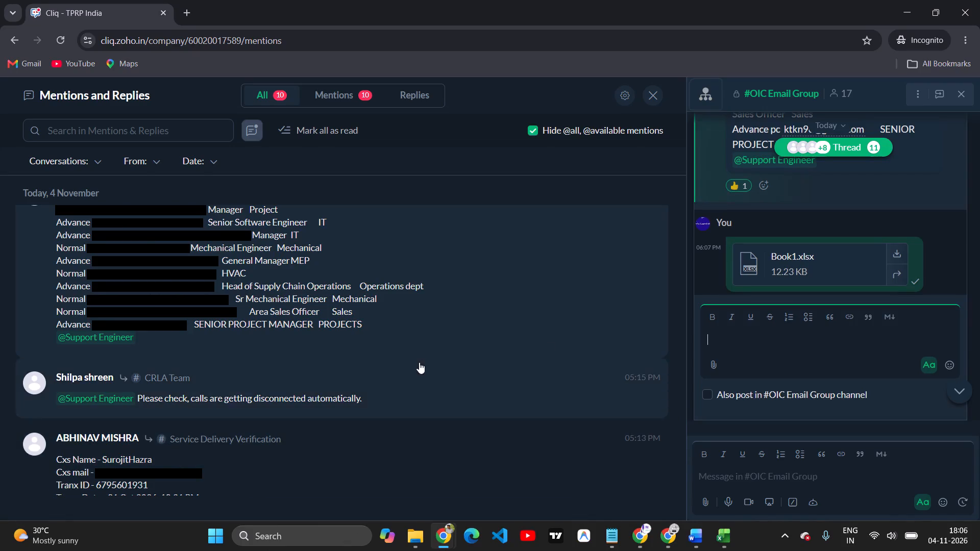
# Open the thread of the 03:36 PM OIC Email Group mention and copy the message "Verify all the pcs before sharing and if any changes required let us know".
pyautogui.scroll(-7, 425, 354)
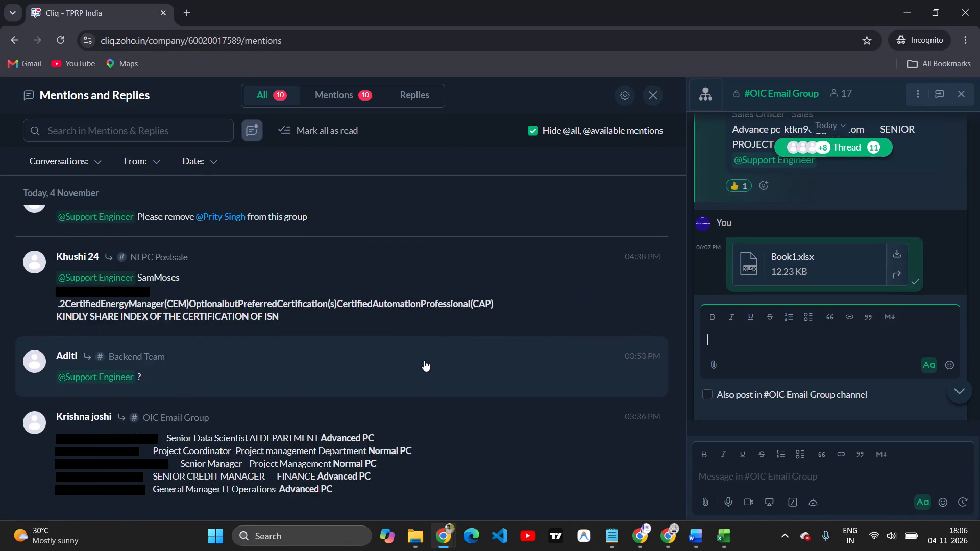
pyautogui.scroll(-1, 431, 430)
pyautogui.click(433, 396)
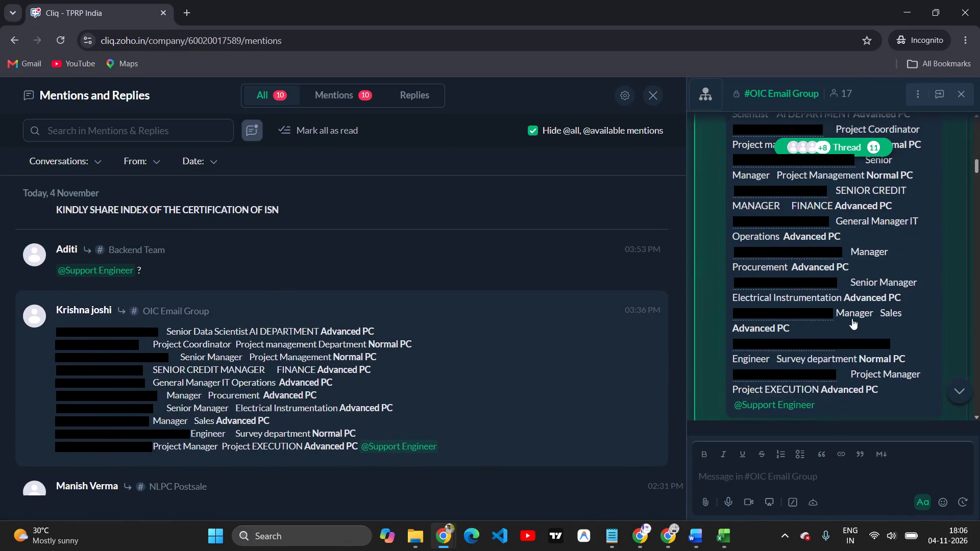
pyautogui.scroll(-1, 851, 318)
pyautogui.click(742, 373)
pyautogui.click(744, 367)
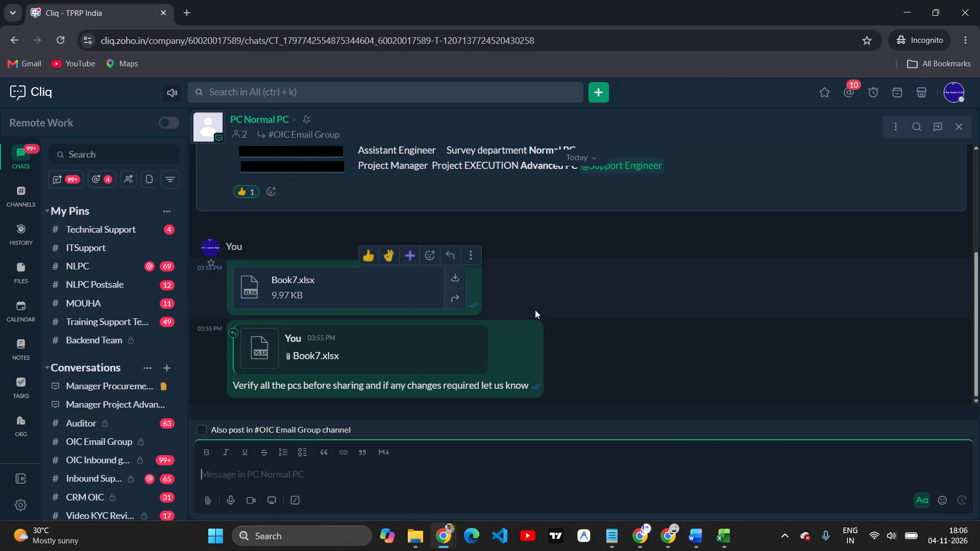
pyautogui.moveTo(527, 385); pyautogui.dragTo(239, 384)
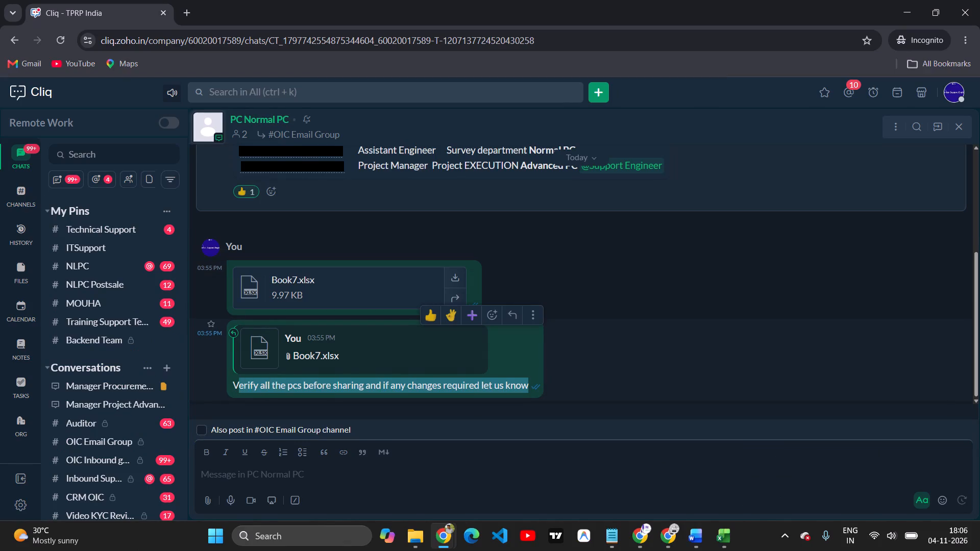
pyautogui.moveTo(239, 384); pyautogui.dragTo(232, 384)
pyautogui.hotkey('ctrl', 'c')
# Through Mentions and Replies, reopen the thread containing Book1.xlsx and send the copied verification message there.
pyautogui.click(849, 91)
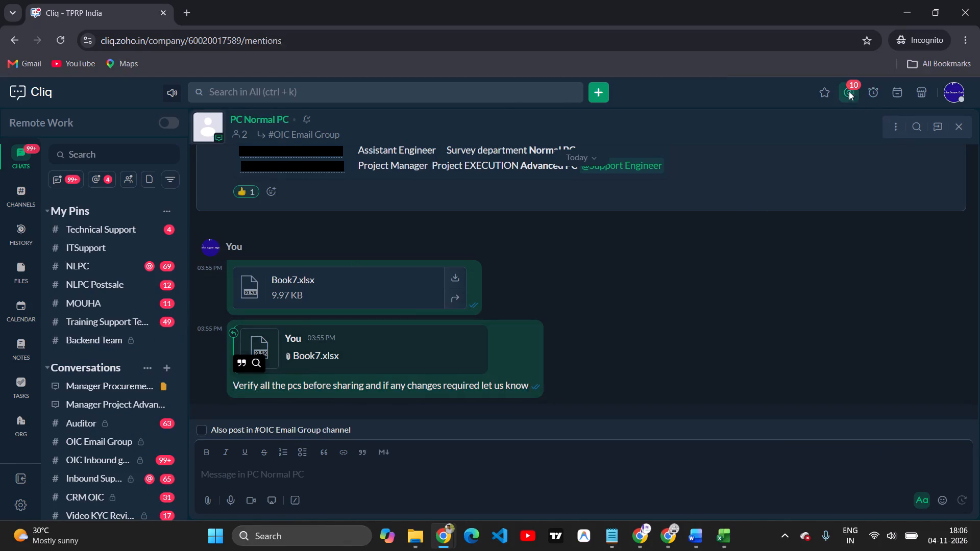
pyautogui.scroll(-6, 693, 325)
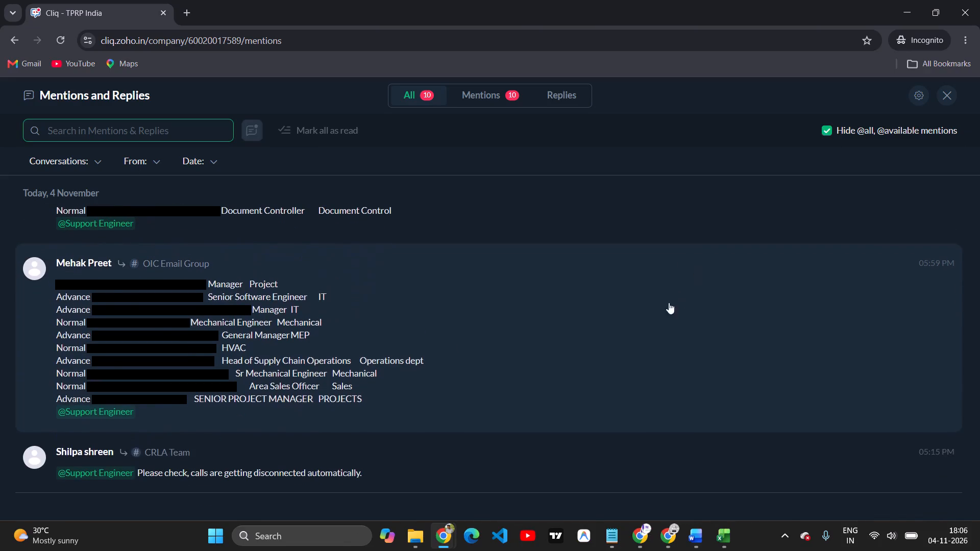
pyautogui.click(650, 317)
pyautogui.scroll(-3, 873, 321)
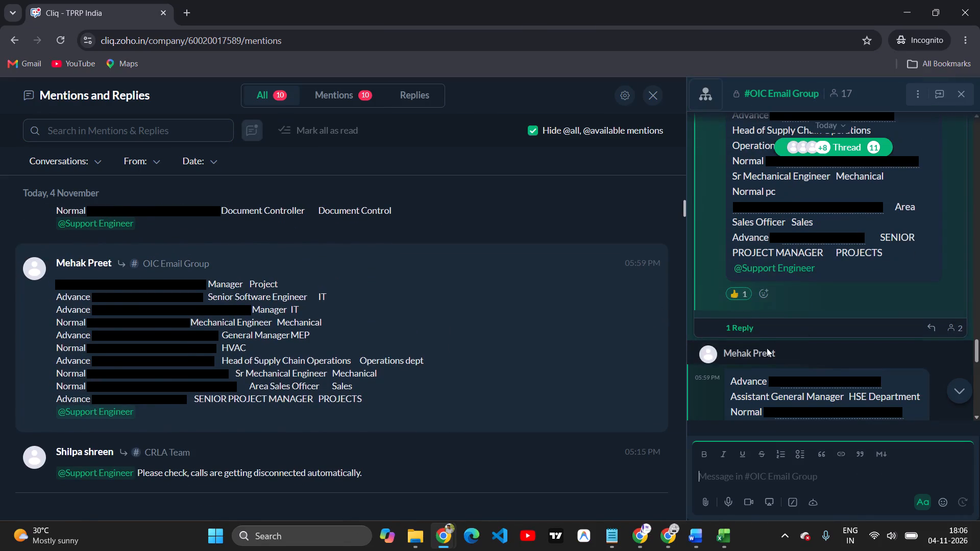
pyautogui.click(741, 324)
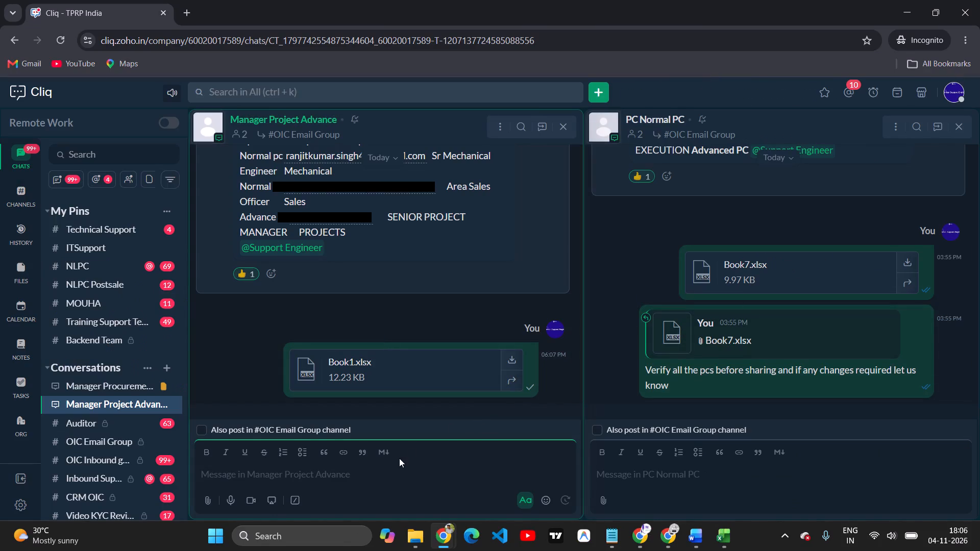
pyautogui.hotkey('ctrl', 'v')
pyautogui.press('Return')
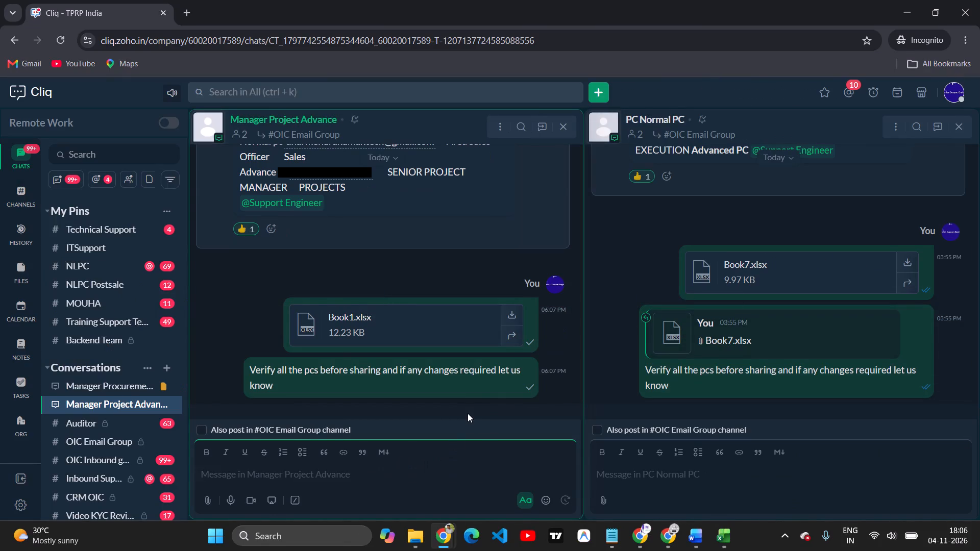
# Close both open threads and return to Mentions and Replies.
pyautogui.click(560, 131)
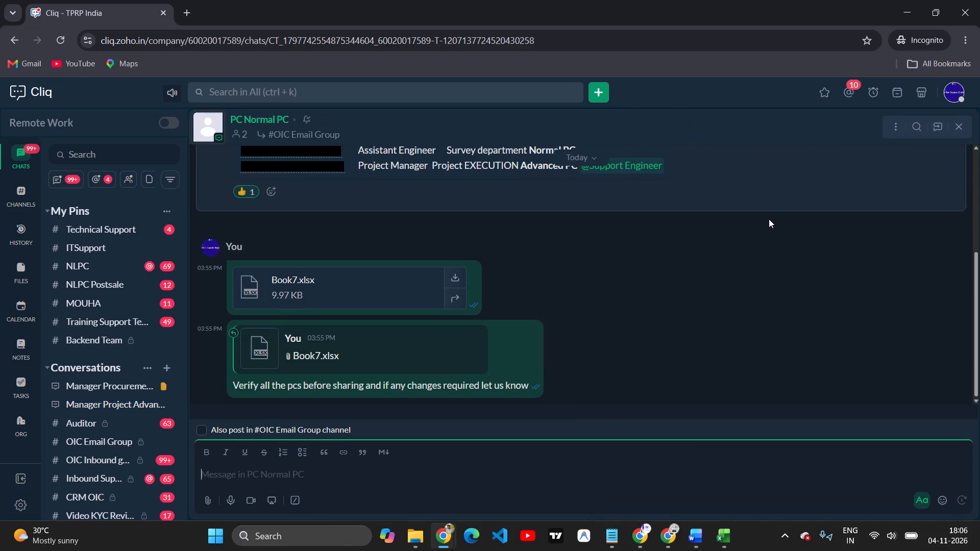
pyautogui.click(964, 127)
pyautogui.click(846, 92)
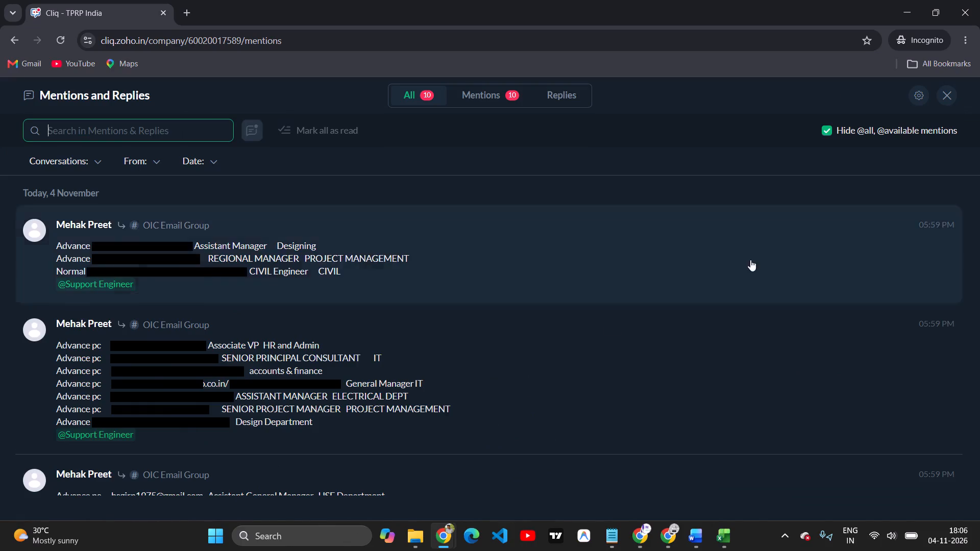
# Open the 05:59 PM OIC Email Group mention beginning with Assistant General Manager, HSE Department, and copy its list through Document Control.
pyautogui.scroll(-5, 573, 335)
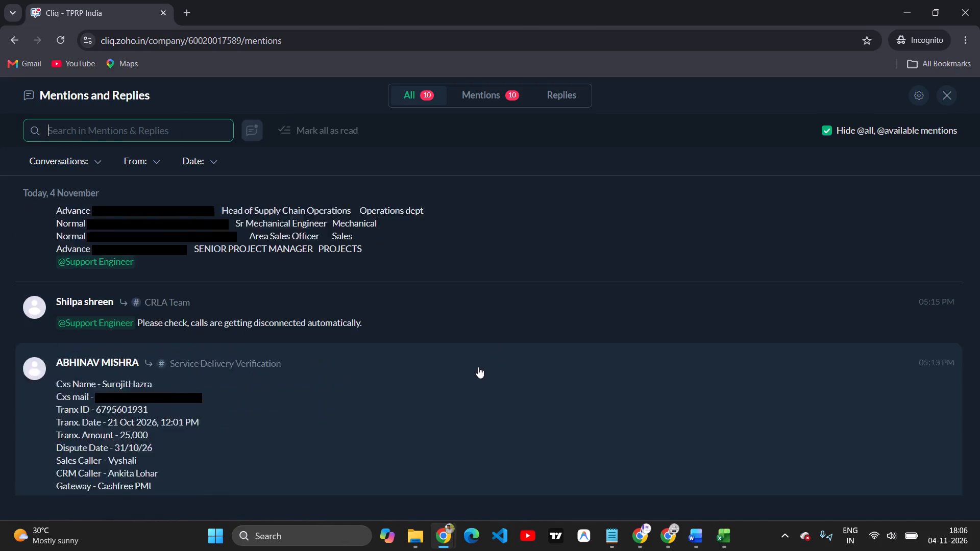
pyautogui.scroll(-1, 478, 367)
pyautogui.scroll(5, 478, 367)
pyautogui.click(439, 313)
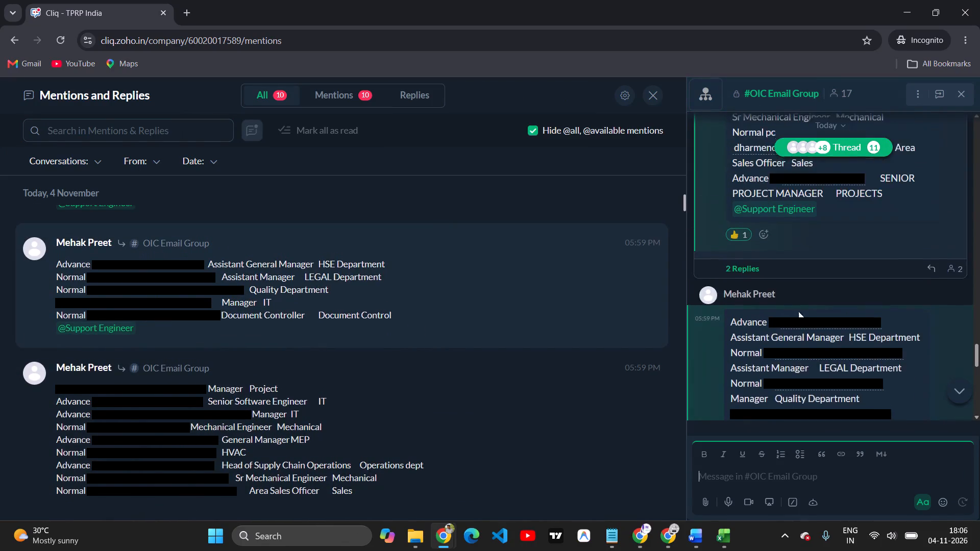
pyautogui.click(835, 260)
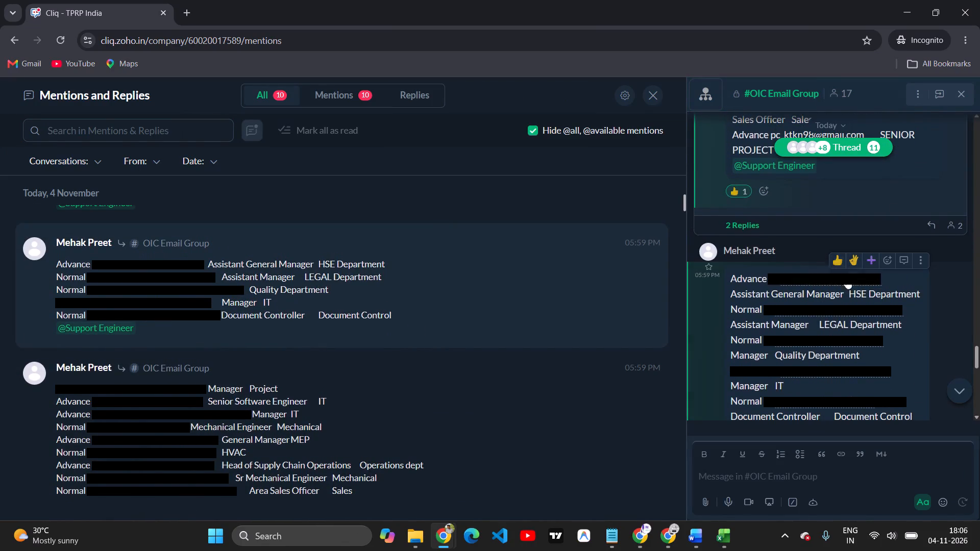
pyautogui.scroll(-2, 855, 290)
pyautogui.moveTo(919, 312); pyautogui.dragTo(725, 190)
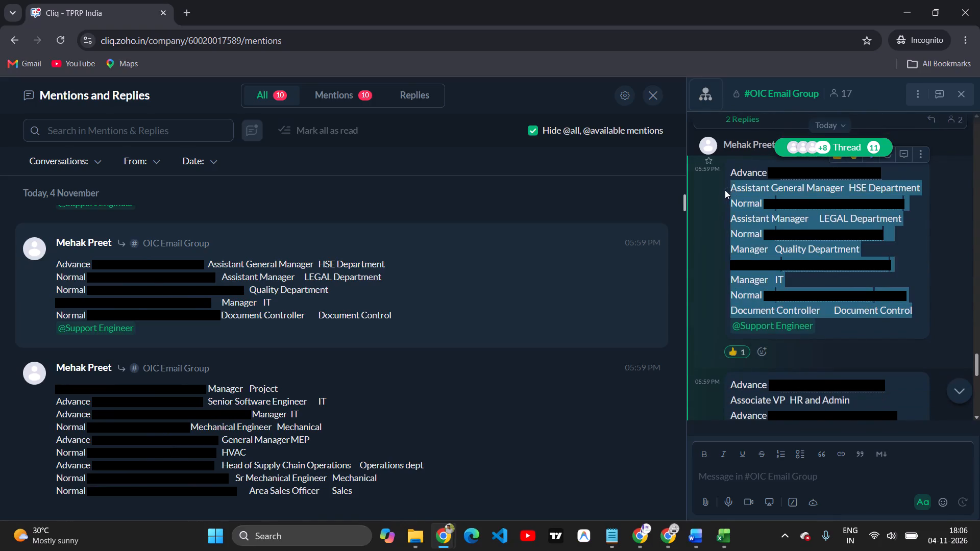
pyautogui.moveTo(725, 190); pyautogui.dragTo(731, 175)
pyautogui.hotkey('ctrl', 'c')
pyautogui.hotkey('ctrl', 'c')
# Switch to ChatGPT and submit the copied HSE-to-Document-Control list in the Excel rearranging prompt chat.
pyautogui.hotkey('alt', 'Tab')
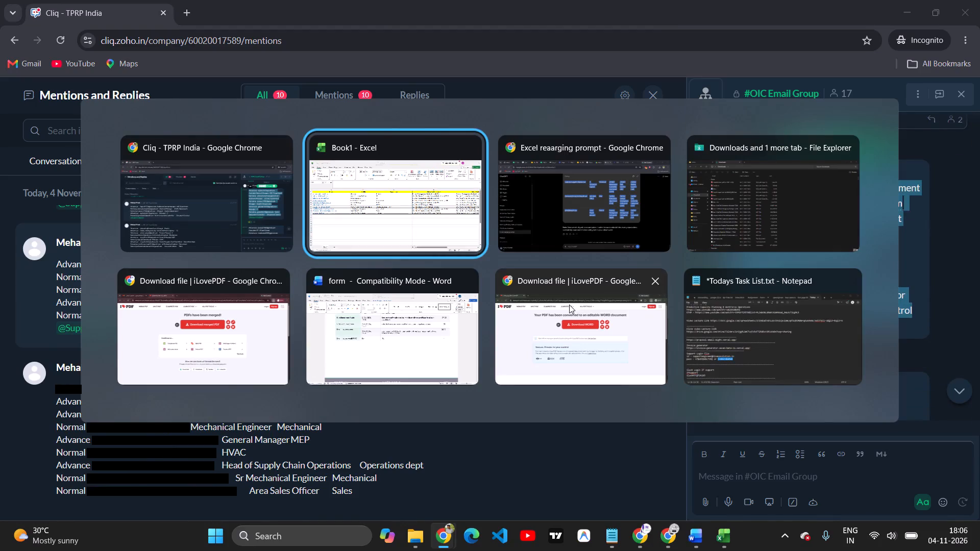
pyautogui.hotkey('alt', 'Tab')
pyautogui.click(530, 497)
pyautogui.hotkey('ctrl', 'v')
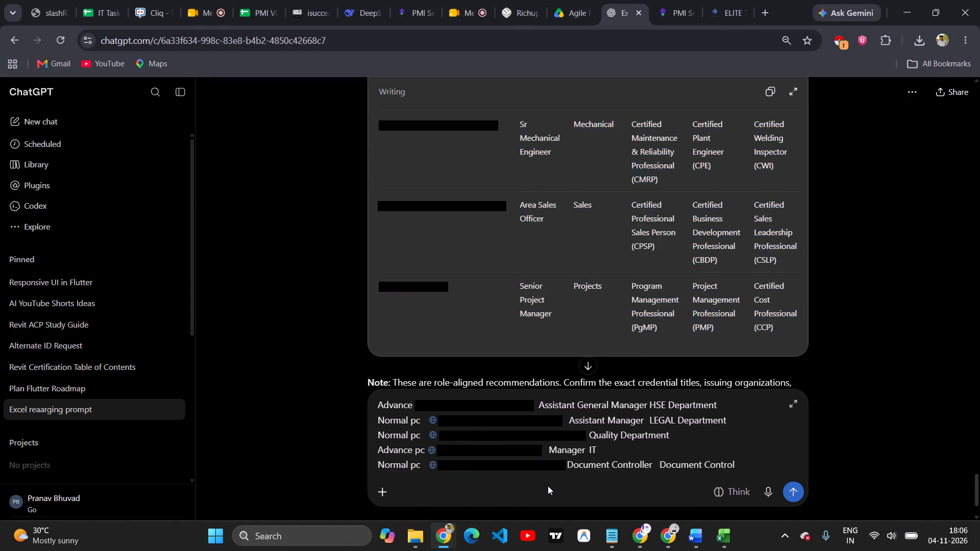
pyautogui.press('Return')
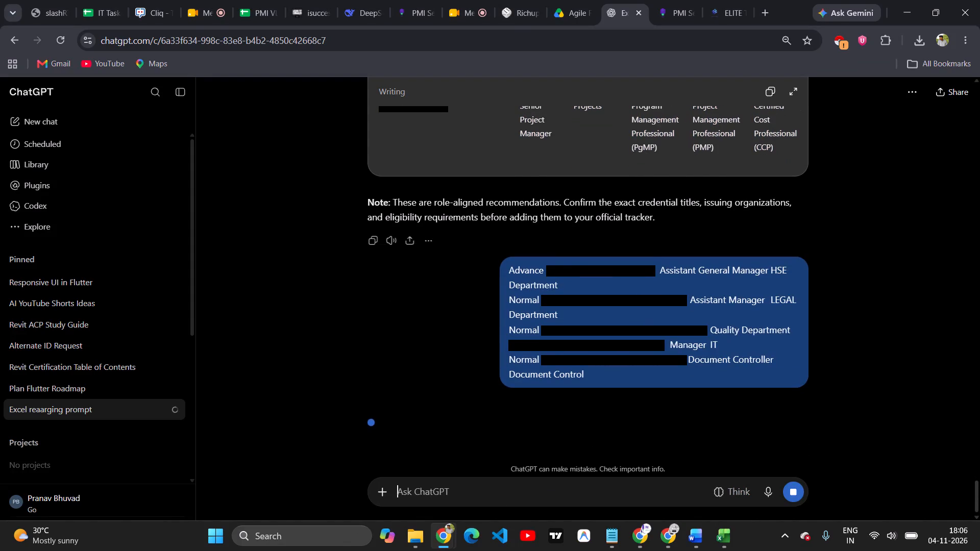
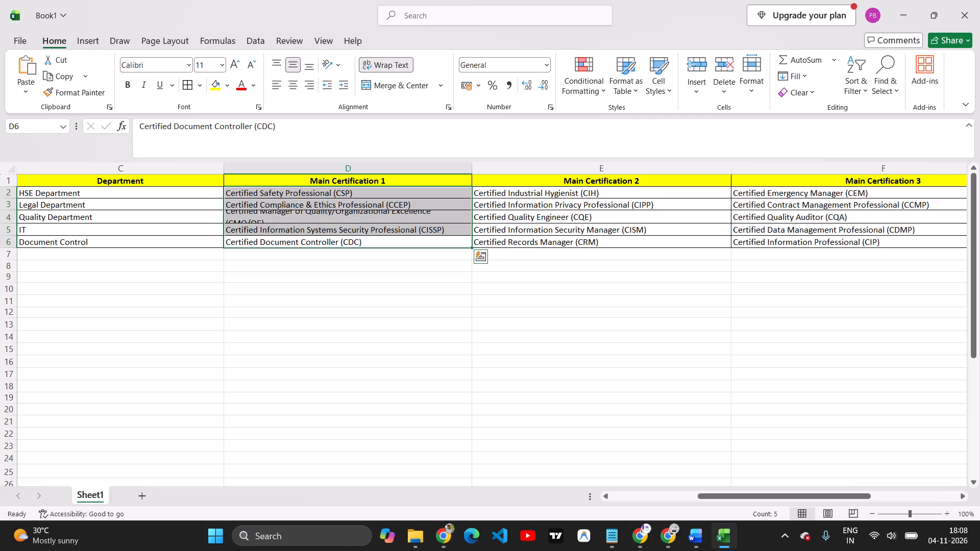
# Look across the bordered certification table and save the workbook.
pyautogui.hscroll(-1, 541, 228)
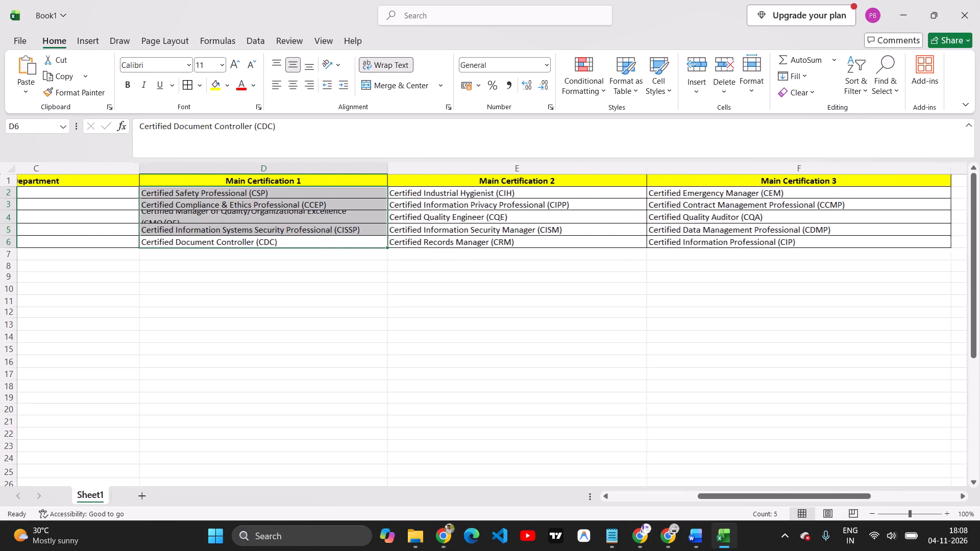
pyautogui.hscroll(4, 541, 228)
pyautogui.hotkey('ctrl', 's')
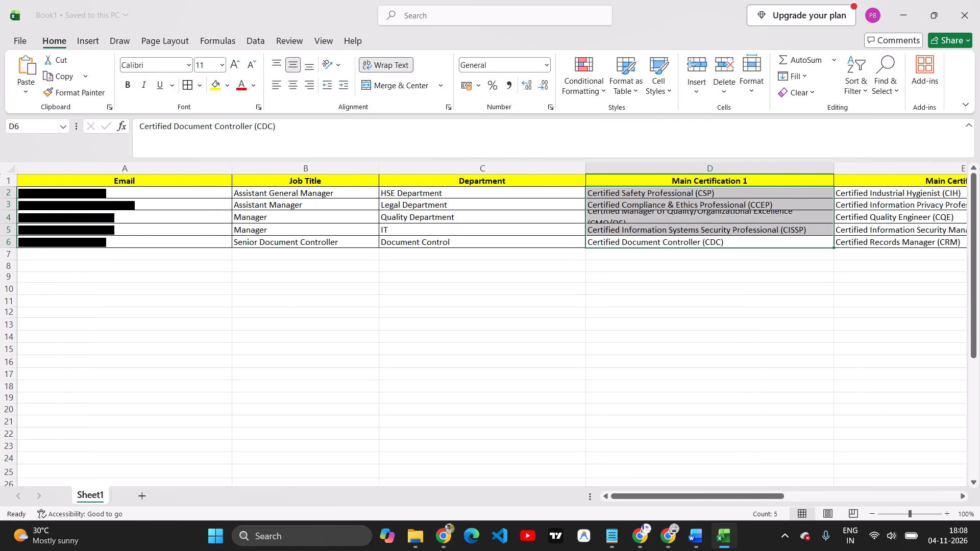
# Switch back to the OIC Email Group conversation in Cliq.
pyautogui.hotkey('alt', 'Tab')
pyautogui.hotkey('alt', 'Tab')
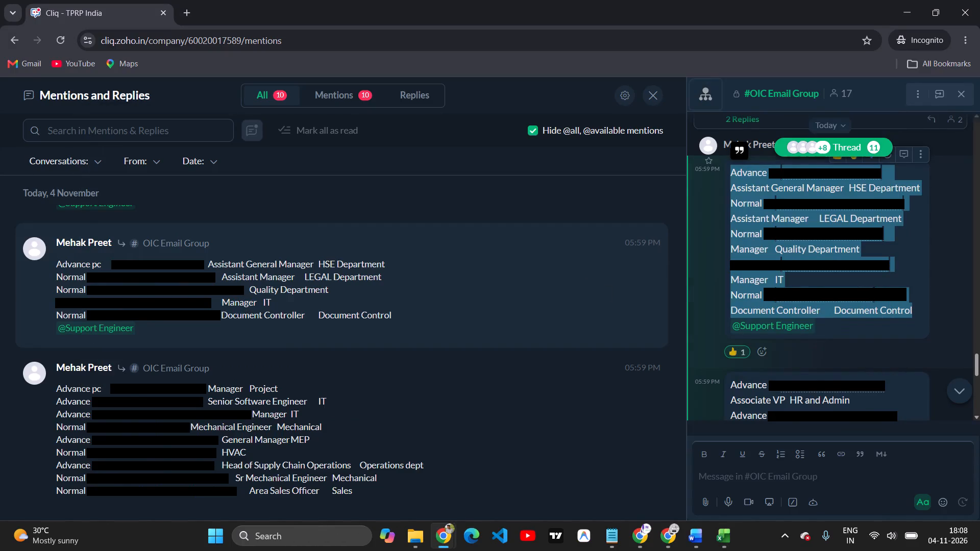
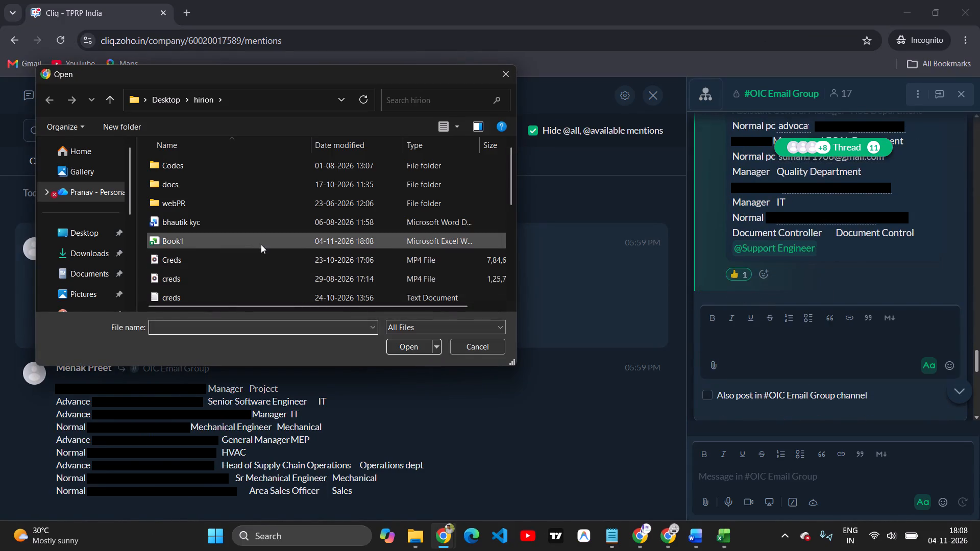
# Attach the Book1 Excel workbook from the hirion folder to the OIC Email Group thread.
pyautogui.click(261, 244)
pyautogui.click(407, 345)
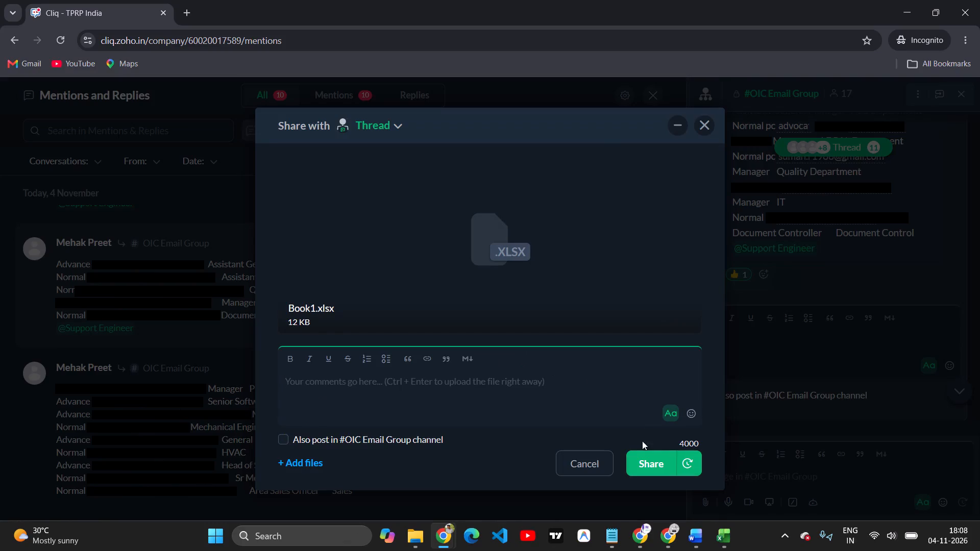
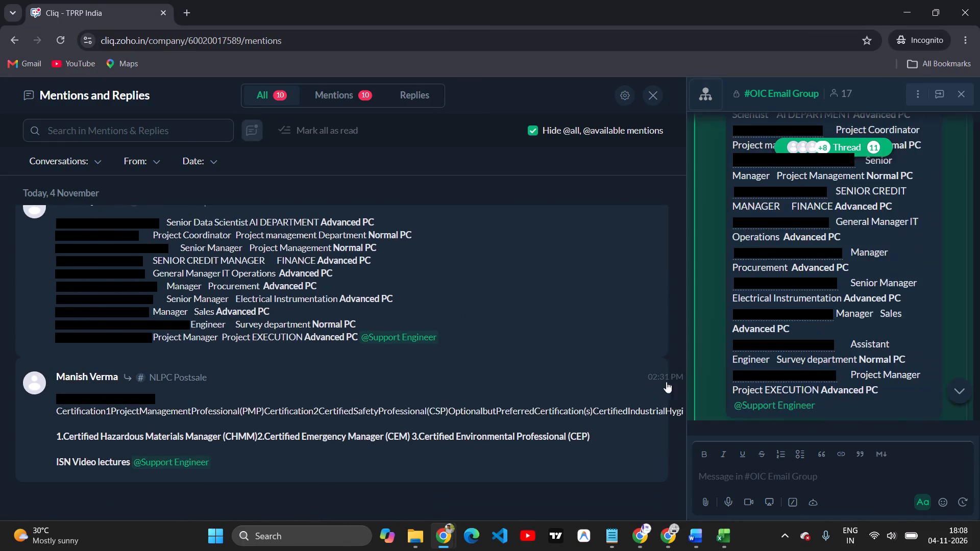
# Copy the note "Verify all the pcs before sharing and if any changes required let us know" from the PC Normal PC thread.
pyautogui.scroll(-2, 795, 314)
pyautogui.click(744, 279)
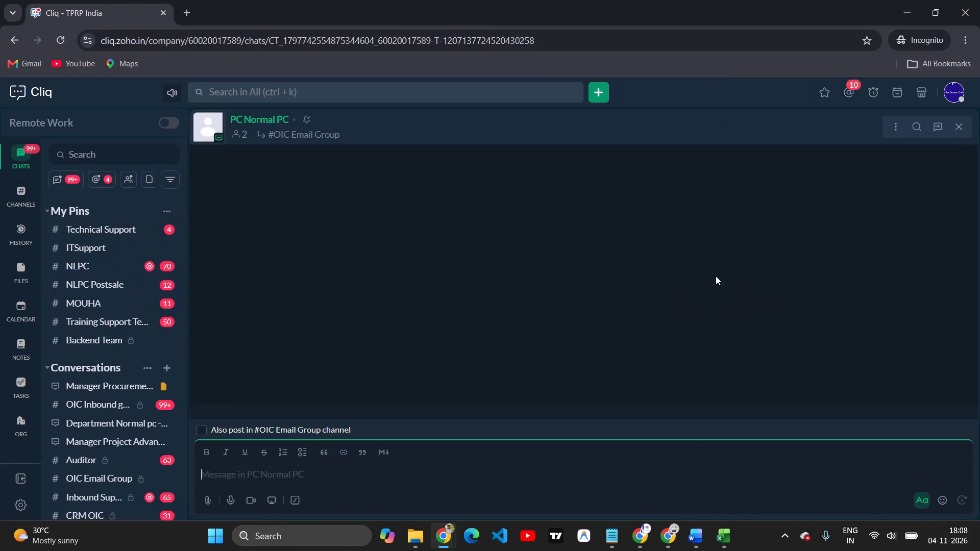
pyautogui.moveTo(526, 386); pyautogui.dragTo(226, 370)
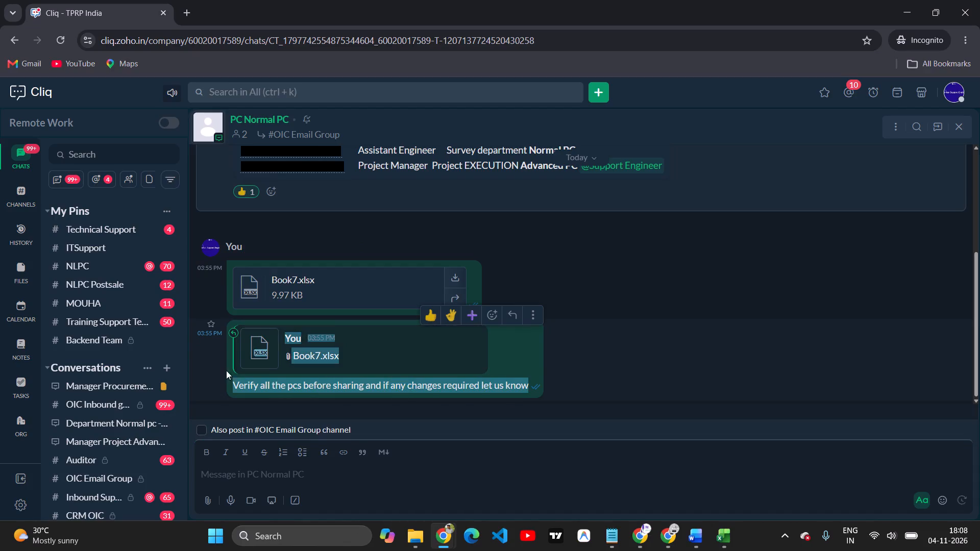
pyautogui.moveTo(226, 370); pyautogui.dragTo(232, 385)
pyautogui.hotkey('ctrl', 'c')
# Post the copied verification note in the Department Normal pc thread of the list that starts with Assistant General Manager, HSE Department.
pyautogui.click(849, 93)
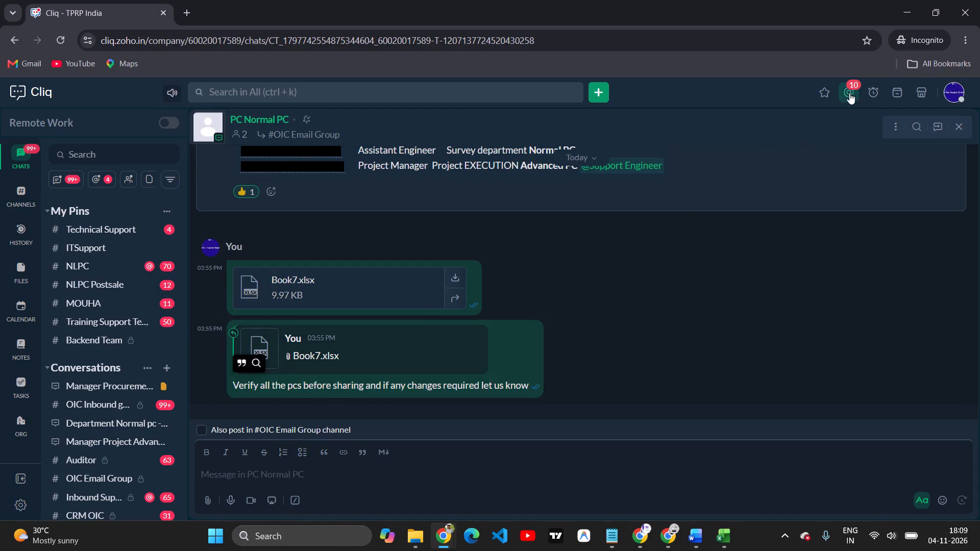
pyautogui.scroll(-3, 558, 327)
pyautogui.click(540, 324)
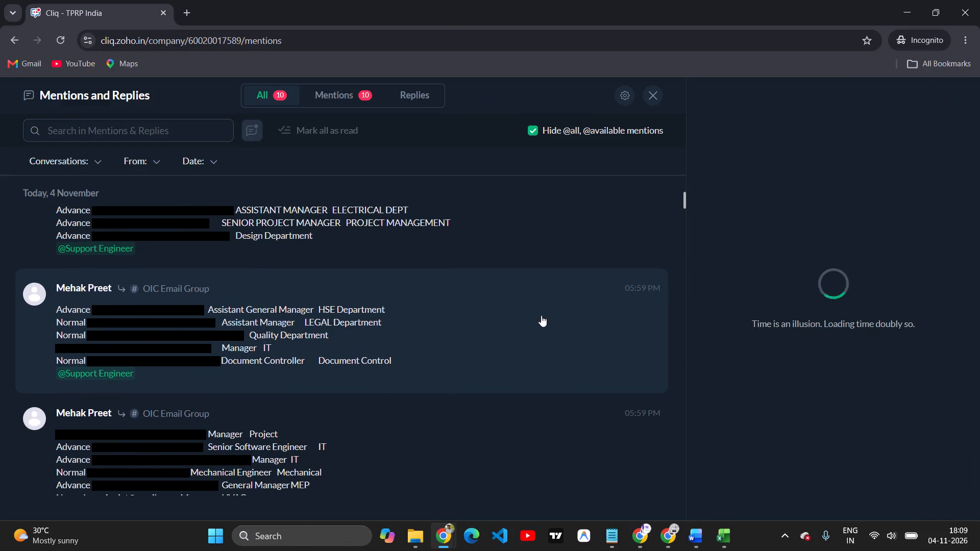
pyautogui.scroll(-1, 795, 358)
pyautogui.click(744, 373)
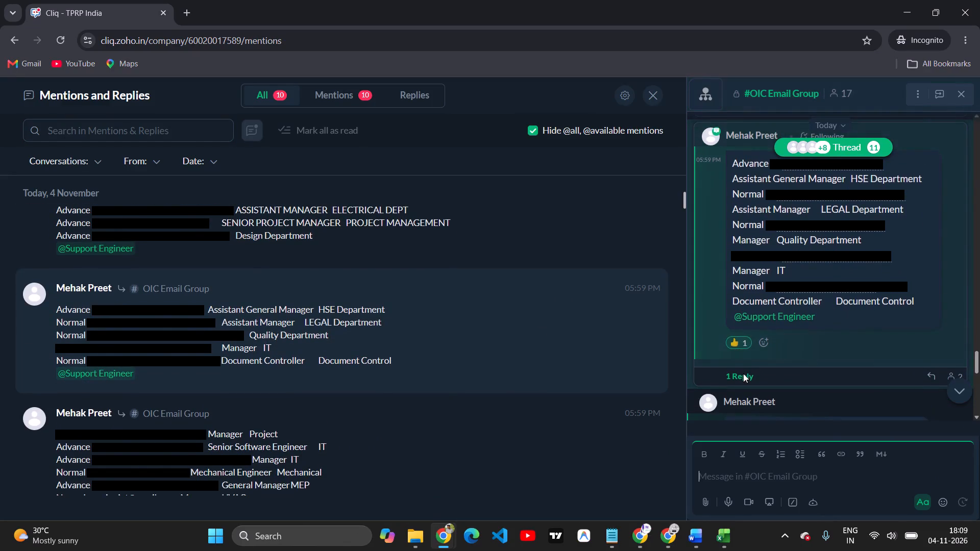
pyautogui.click(743, 373)
pyautogui.hotkey('ctrl', 'v')
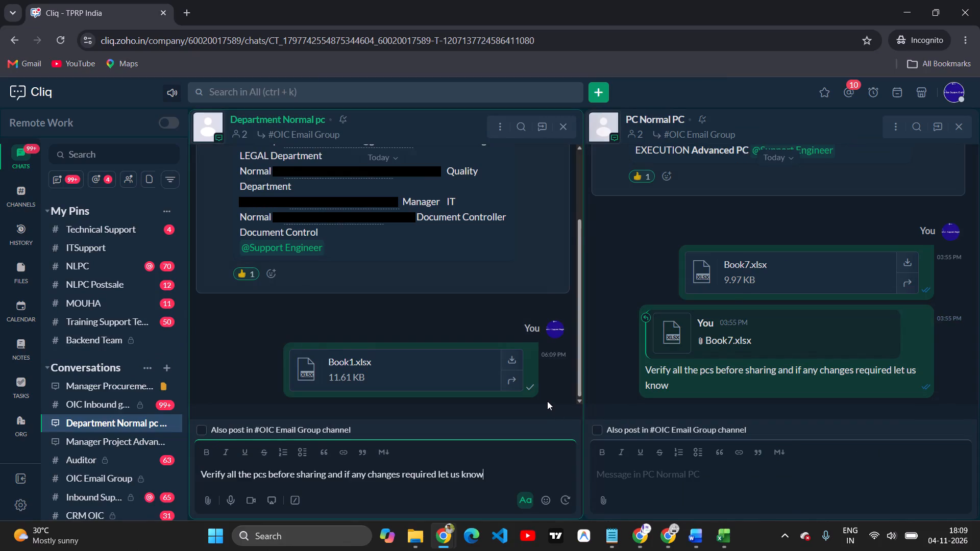
pyautogui.press('Return')
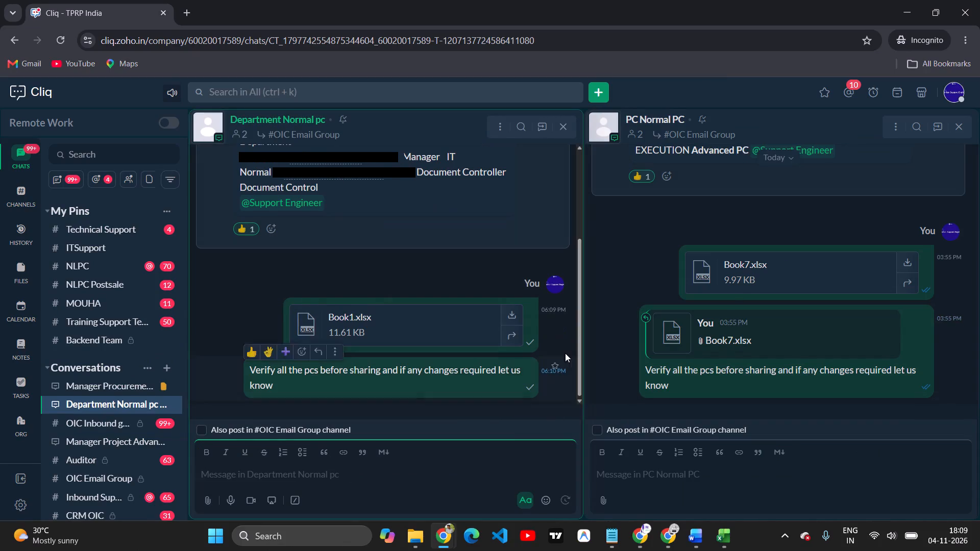
# Preview the shared Book1.xlsx workbook and check its department and main certification columns.
pyautogui.click(348, 328)
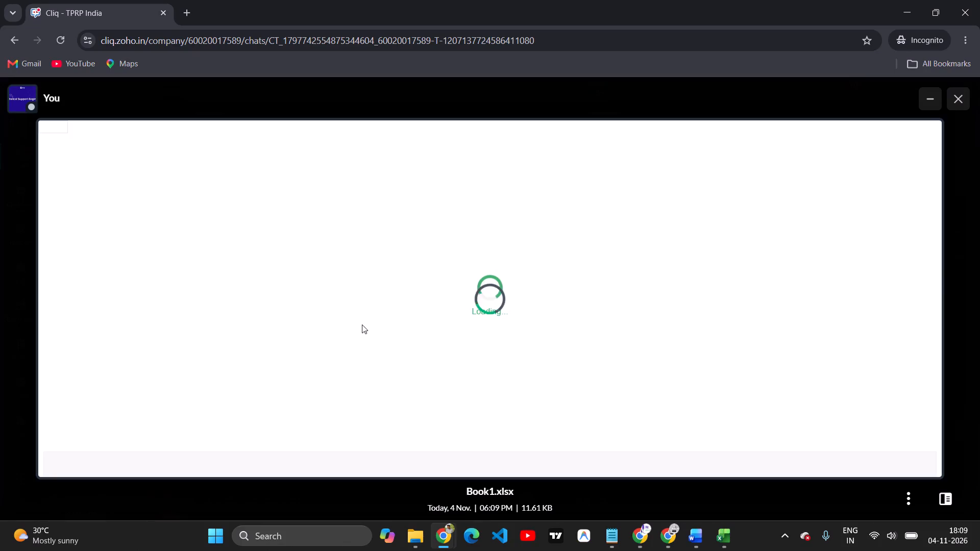
pyautogui.hscroll(-4, 678, 254)
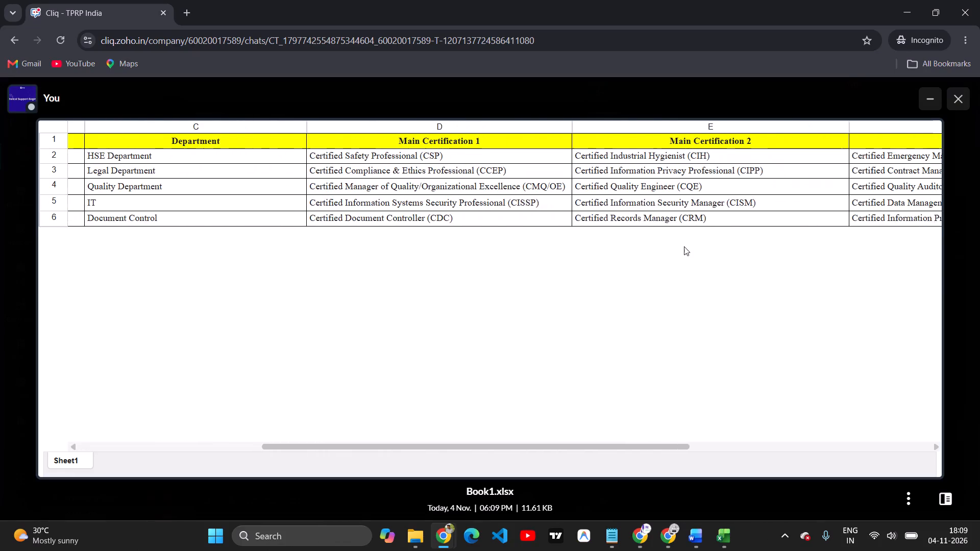
pyautogui.hscroll(-4, 684, 246)
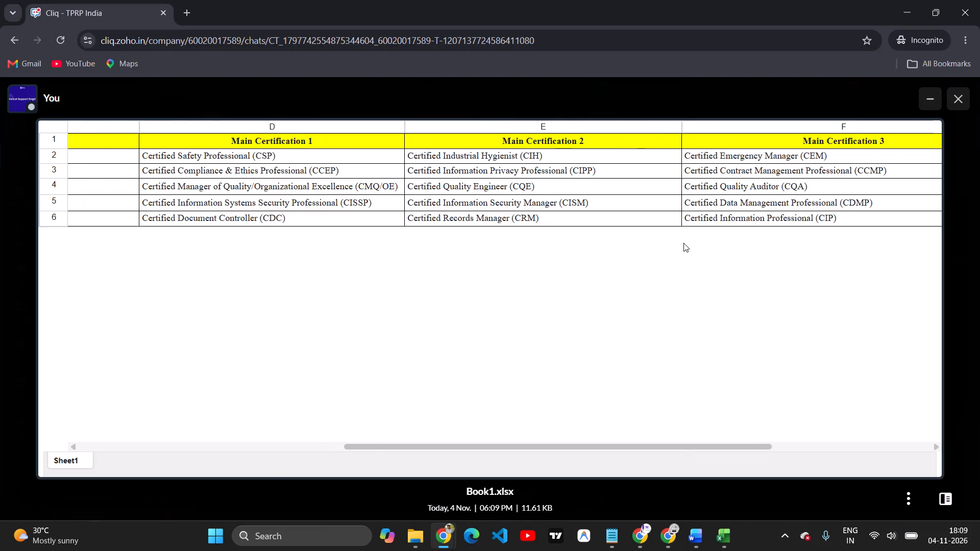
pyautogui.hscroll(-1, 683, 243)
pyautogui.click(954, 95)
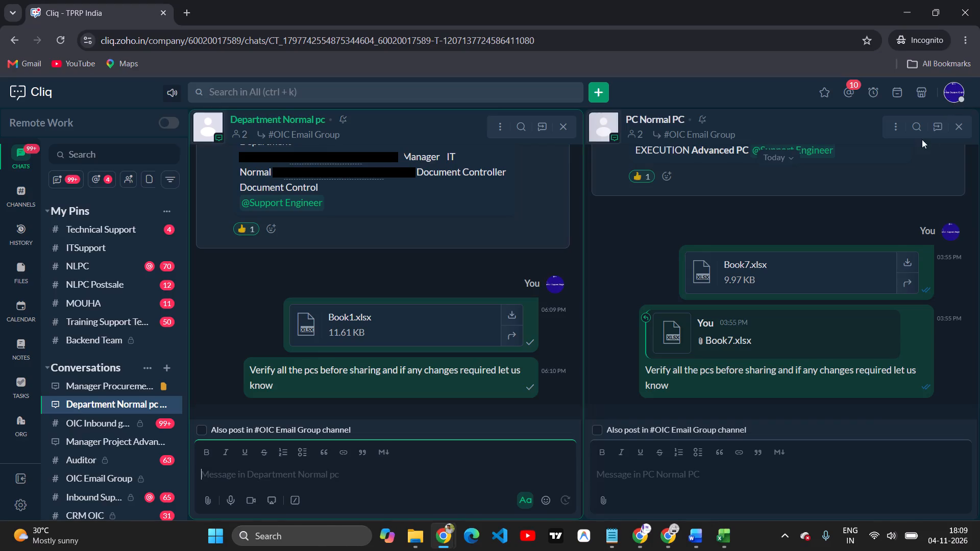
# Close the PC Normal PC thread and open the OIC Email Group mention that starts with Associate VP, HR and Admin.
pyautogui.click(962, 131)
pyautogui.click(845, 97)
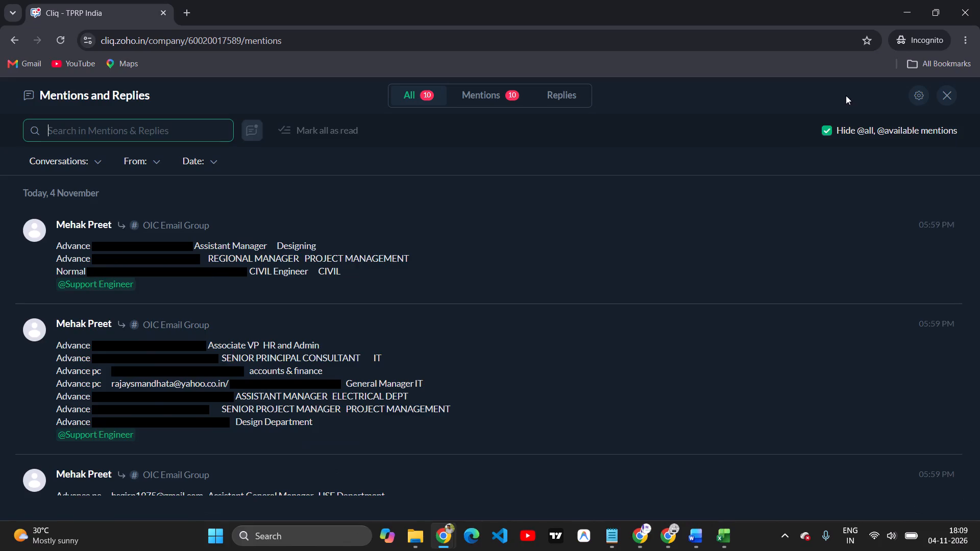
pyautogui.scroll(-2, 621, 237)
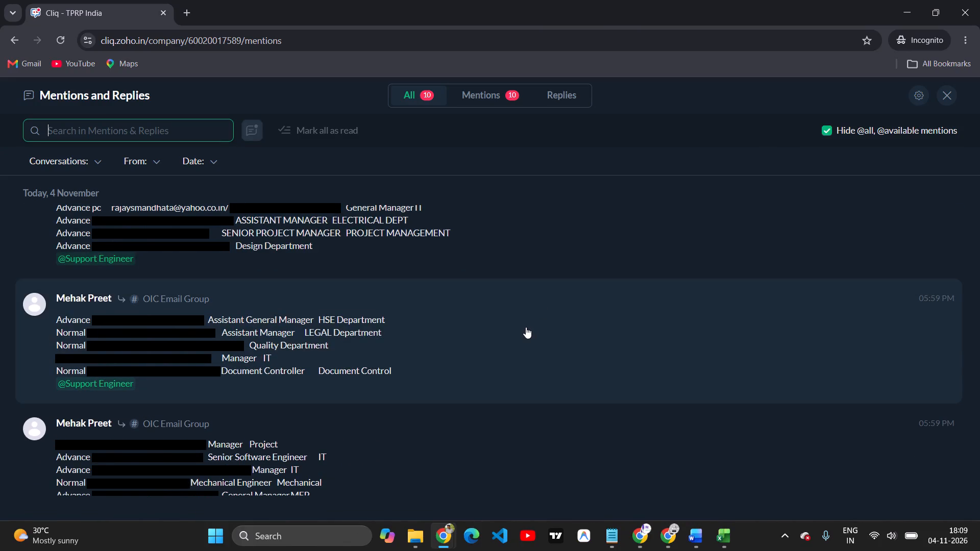
pyautogui.scroll(1, 528, 315)
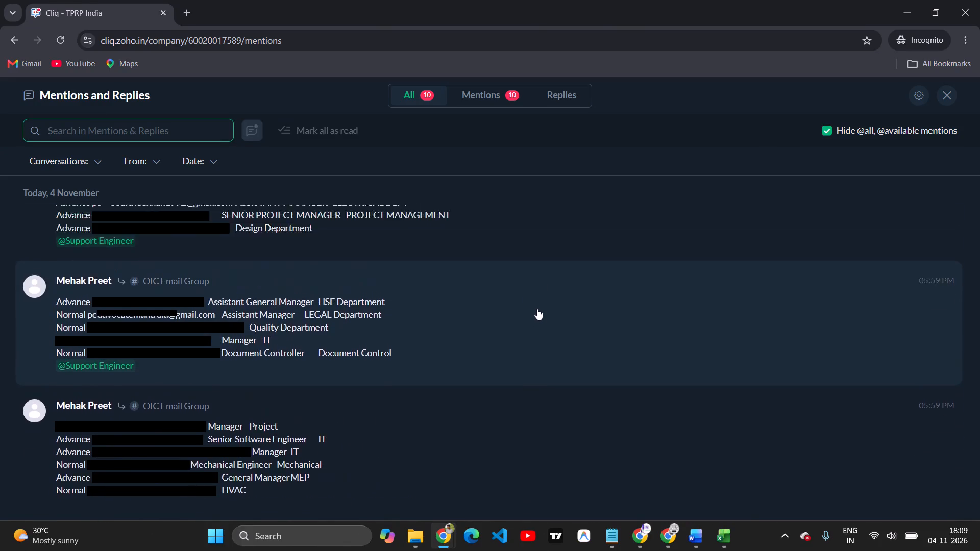
pyautogui.scroll(1, 537, 309)
pyautogui.scroll(-1, 524, 310)
pyautogui.click(498, 341)
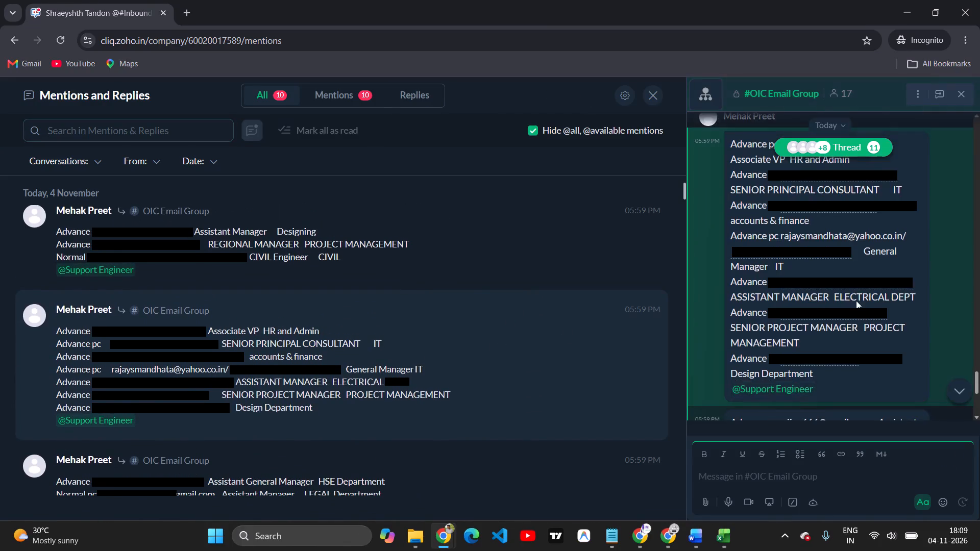
# Copy the full list in the opened message, from Associate VP, HR and Admin through Design Department.
pyautogui.scroll(2, 855, 295)
pyautogui.scroll(-1, 854, 291)
pyautogui.scroll(1, 845, 277)
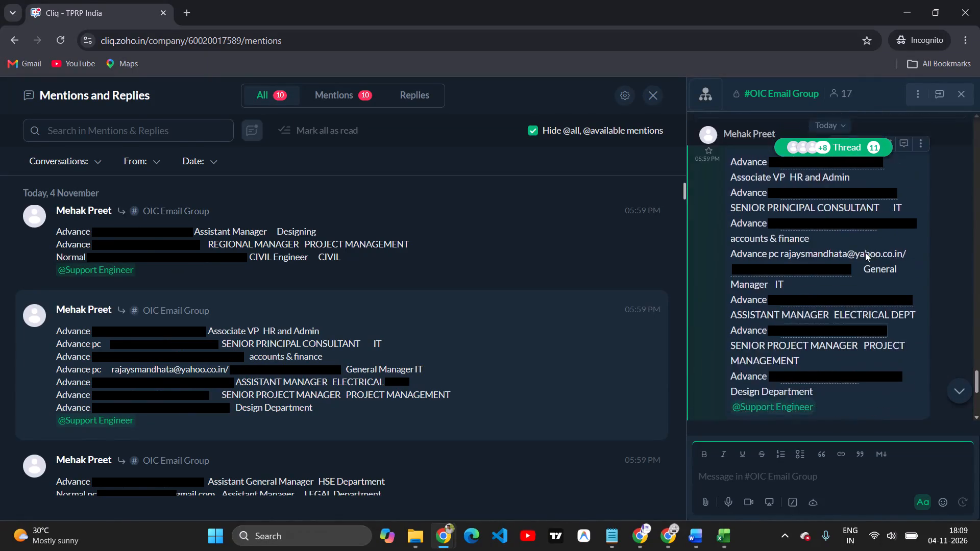
pyautogui.scroll(1, 865, 253)
pyautogui.click(839, 217)
pyautogui.scroll(-3, 850, 227)
pyautogui.scroll(2, 844, 247)
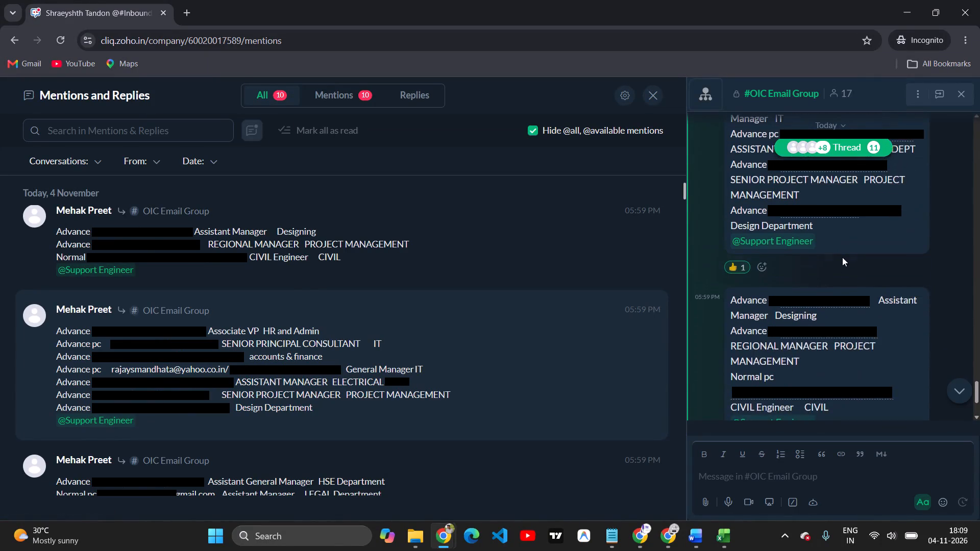
pyautogui.scroll(1, 830, 234)
pyautogui.moveTo(828, 272); pyautogui.dragTo(820, 266)
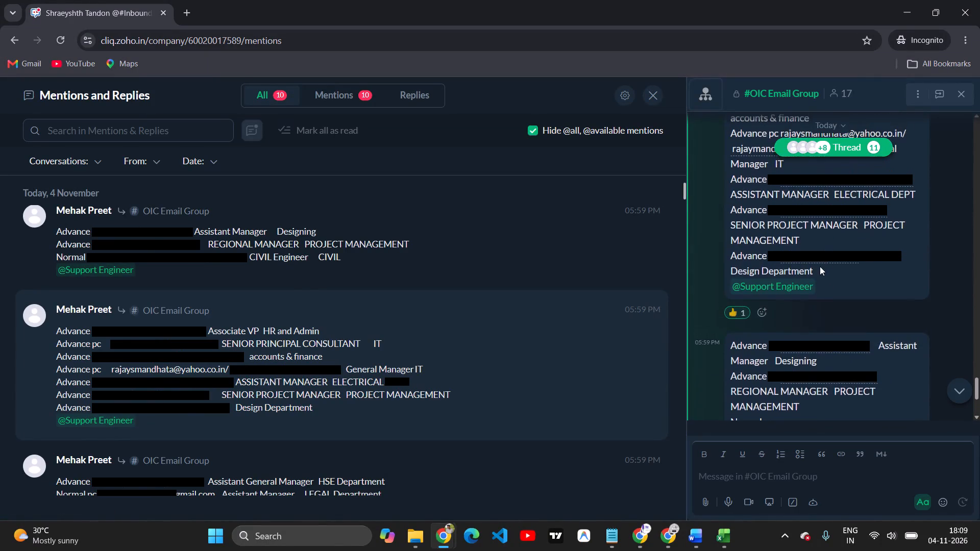
pyautogui.moveTo(820, 266); pyautogui.dragTo(732, 240)
pyautogui.scroll(3, 819, 265)
pyautogui.hotkey('ctrl', 'c')
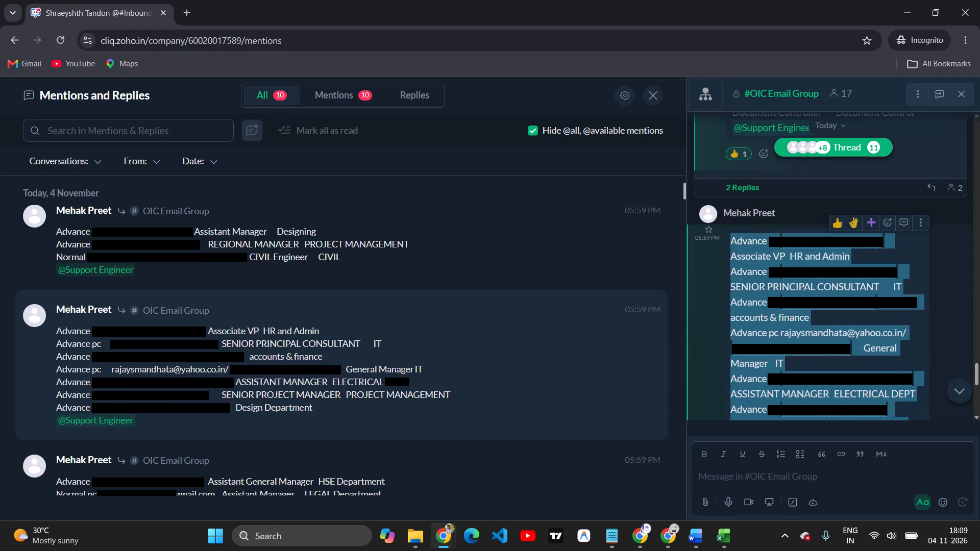
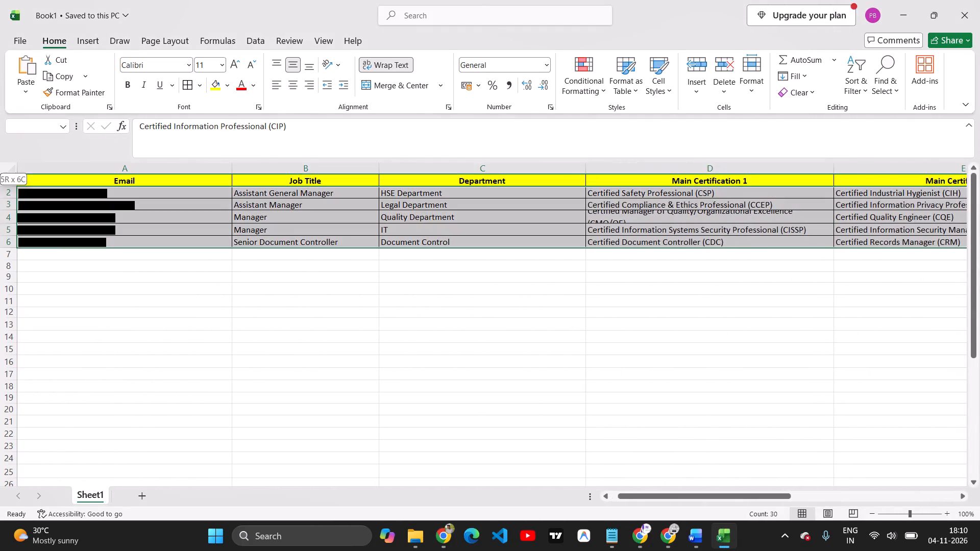
pyautogui.moveTo(123, 194); pyautogui.dragTo(120, 194)
pyautogui.press('Delete')
# Remove all cell borders from the emptied range A2:F6.
pyautogui.hscroll(12, 418, 168)
pyautogui.click(198, 84)
pyautogui.click(240, 193)
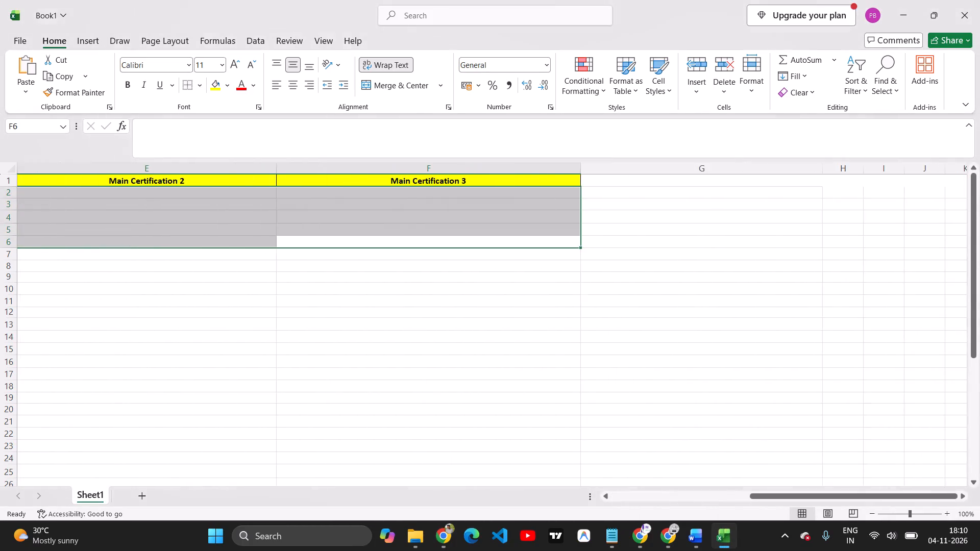
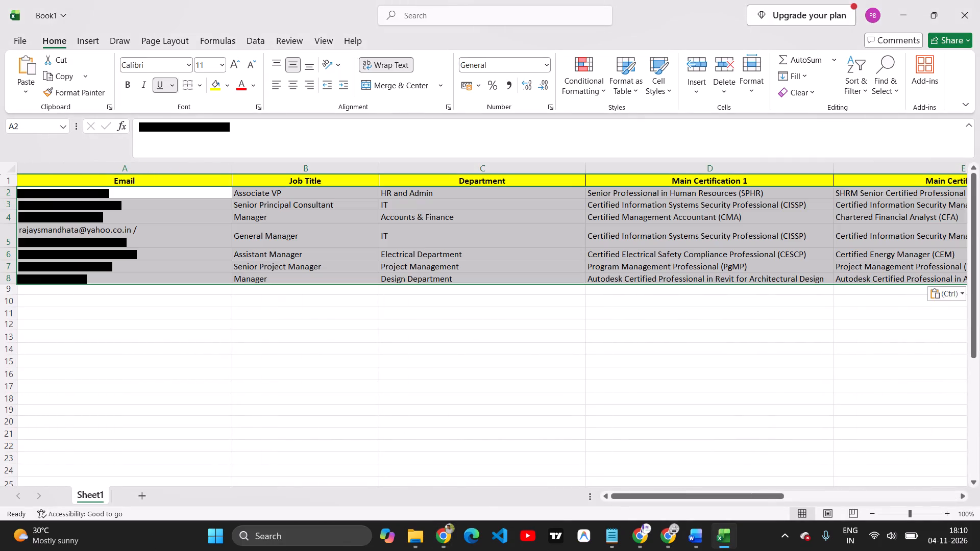
# Correct the Design Department manager's Main Certification 3 in cell F8 to "Building SMART Professional Certification".
pyautogui.hscroll(-3, 370, 239)
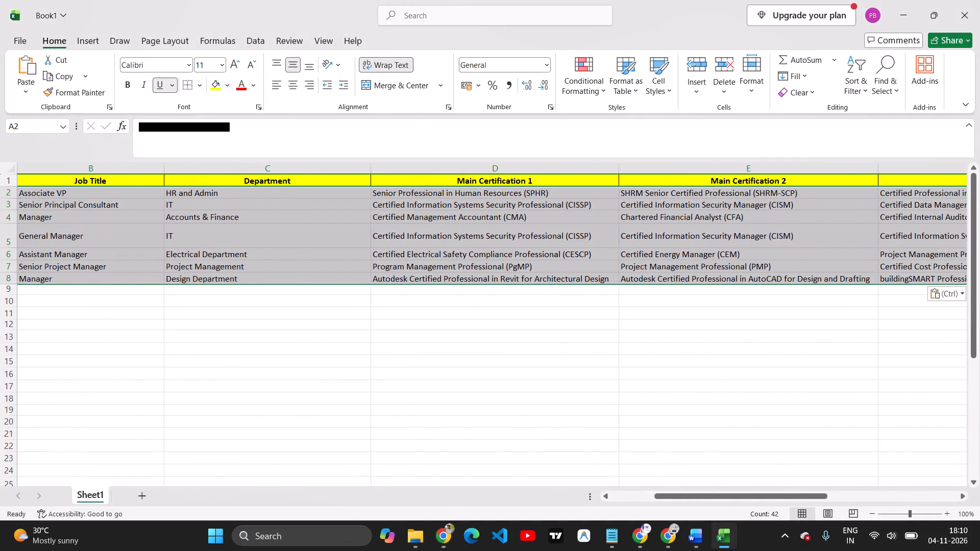
pyautogui.hscroll(-2, 476, 287)
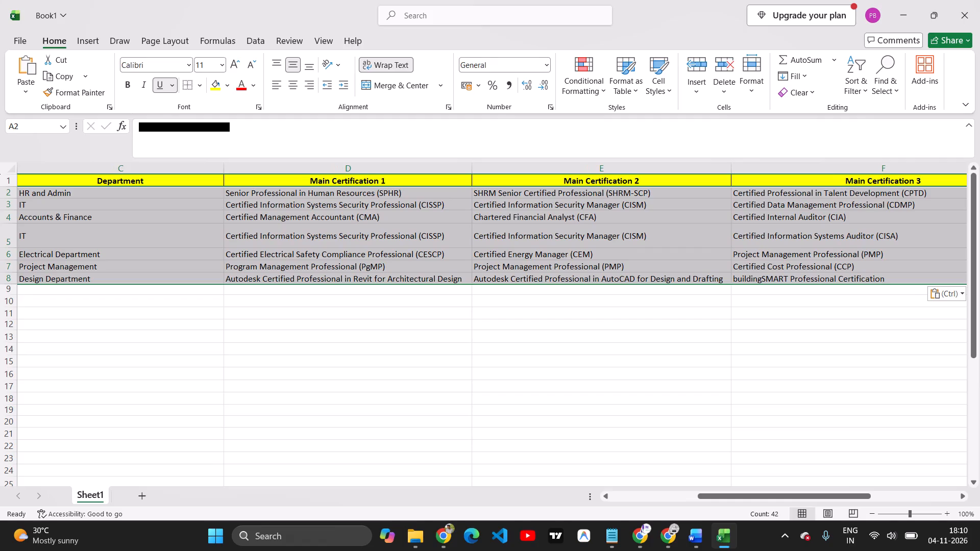
pyautogui.hscroll(-1, 613, 262)
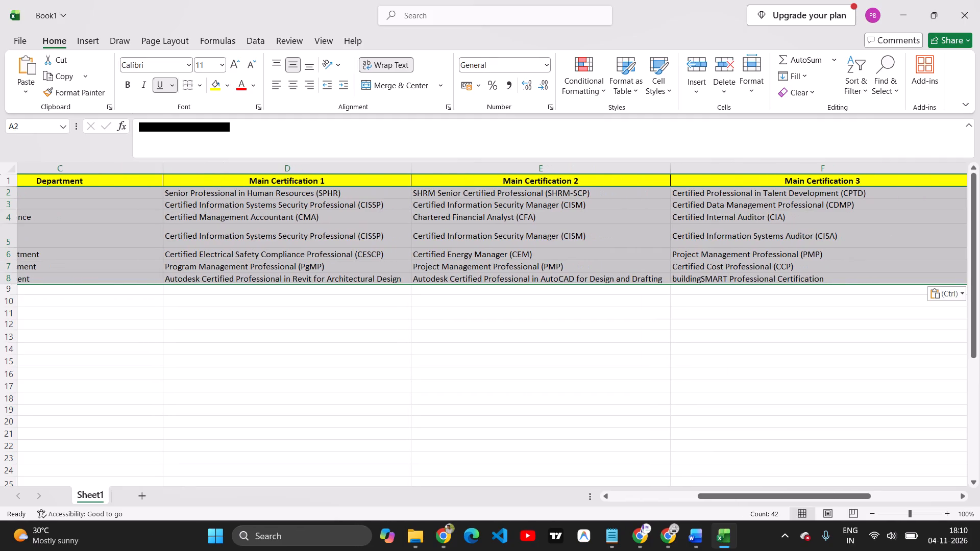
pyautogui.hscroll(-2, 604, 285)
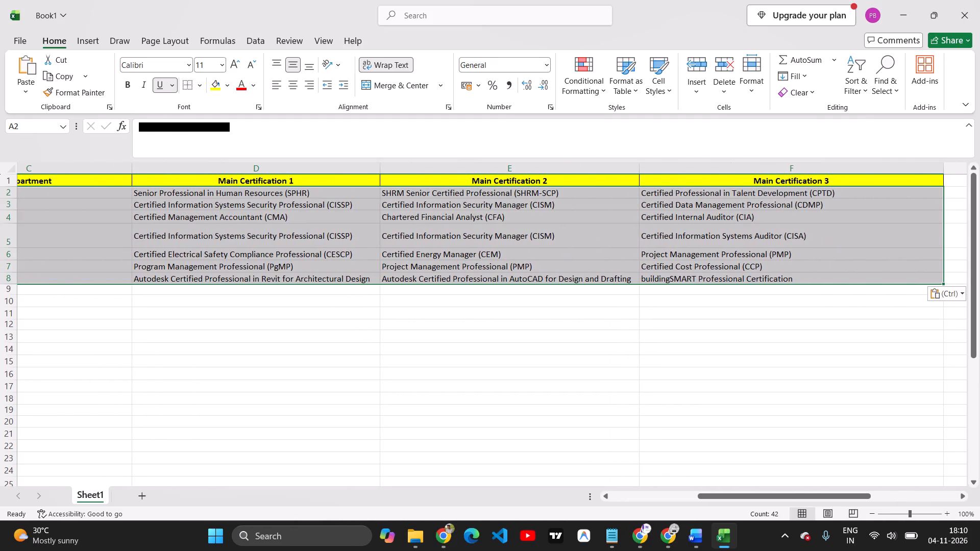
pyautogui.doubleClick(769, 279)
pyautogui.click(553, 285)
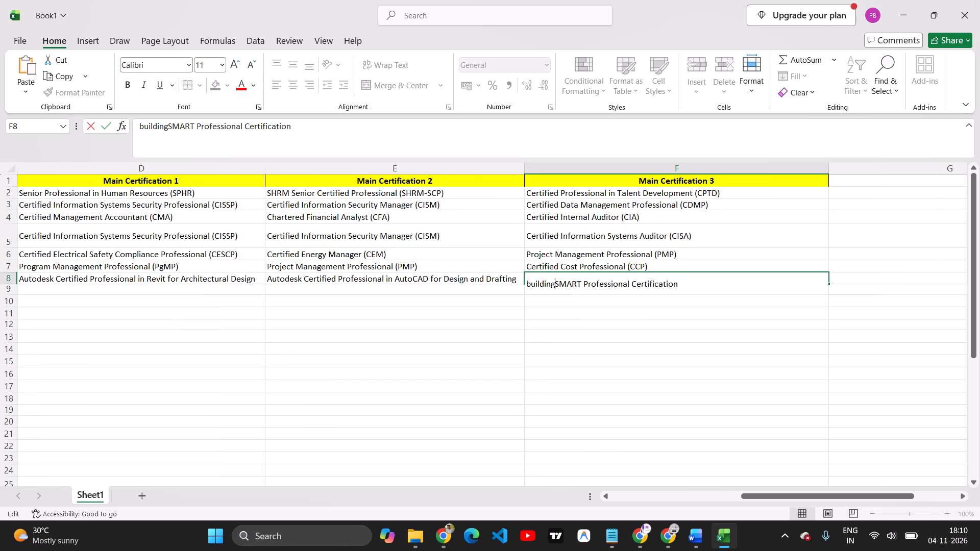
pyautogui.press('space')
pyautogui.click(530, 286)
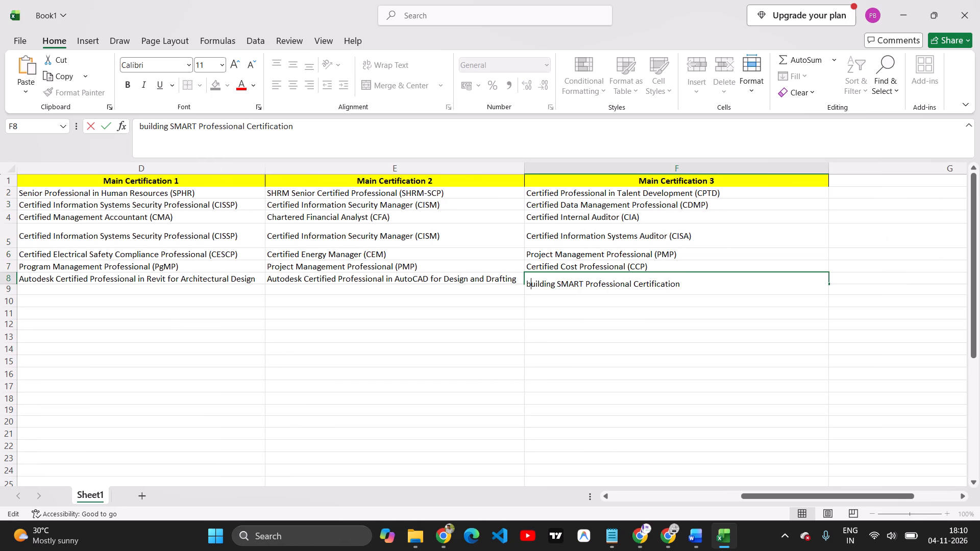
pyautogui.press('BackSpace')
pyautogui.hotkey('shift', 'v')
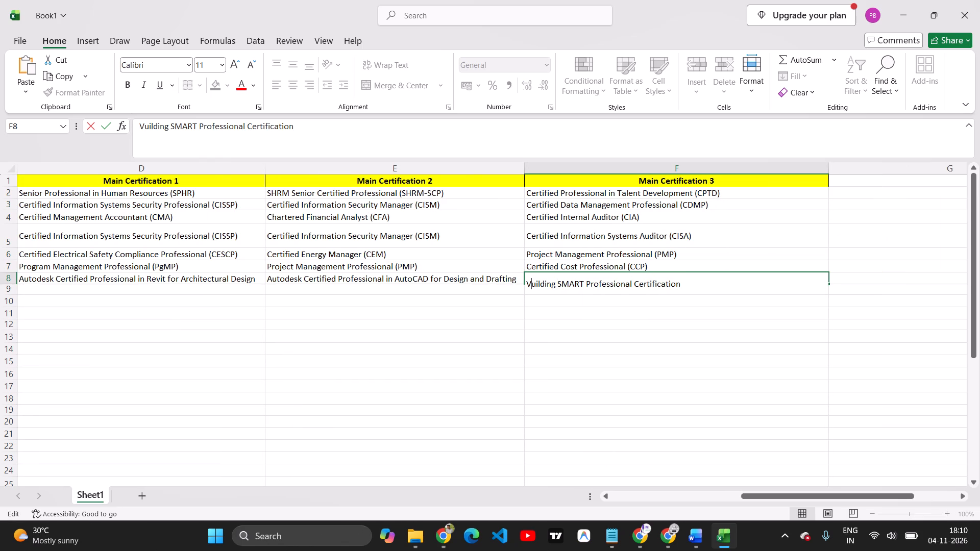
pyautogui.press('BackSpace')
pyautogui.hotkey('shift', 'b')
pyautogui.click(513, 346)
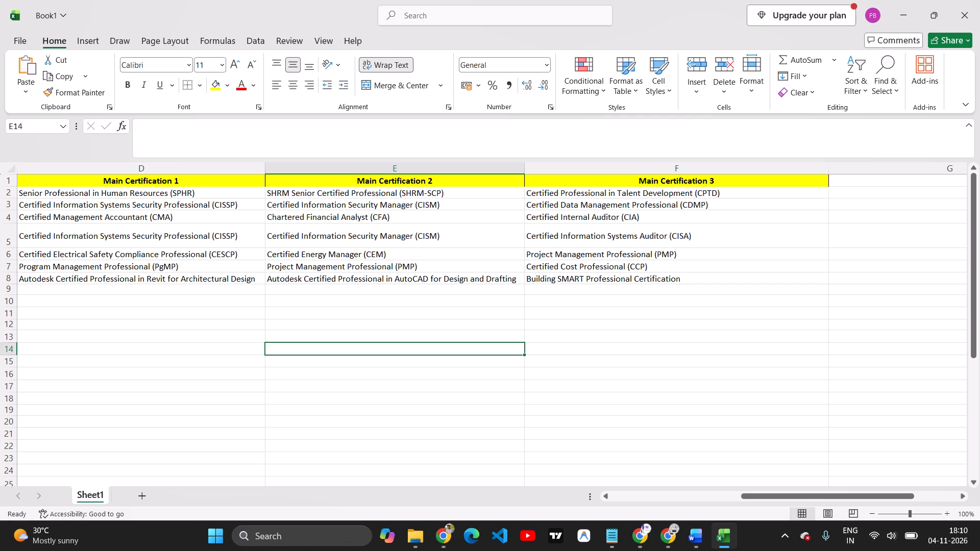
# Apply all borders to the candidate rows A2:F8, from Email through Main Certification 3.
pyautogui.click(586, 206)
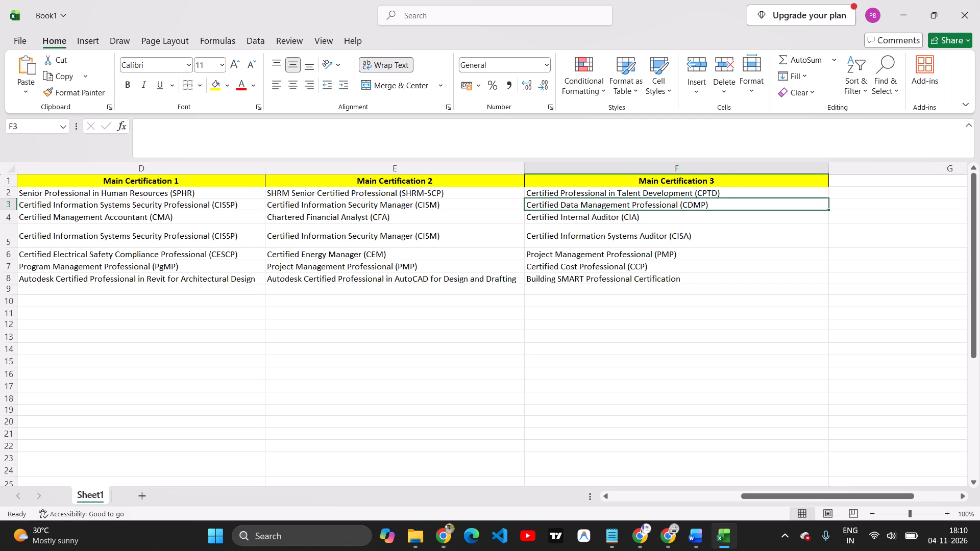
pyautogui.hscroll(1, 616, 242)
pyautogui.hscroll(1, 658, 246)
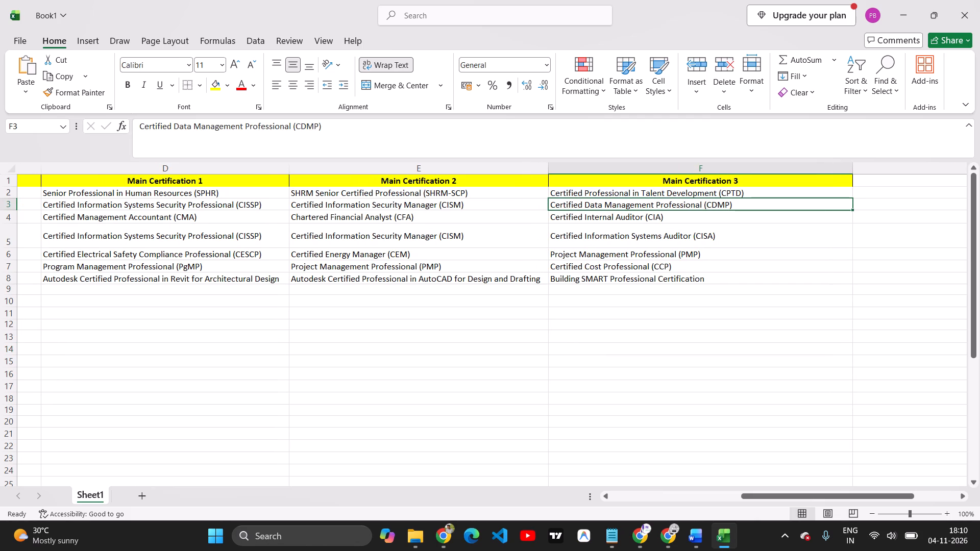
pyautogui.hscroll(4, 703, 249)
pyautogui.moveTo(693, 279); pyautogui.dragTo(508, 247)
pyautogui.hscroll(4, 568, 259)
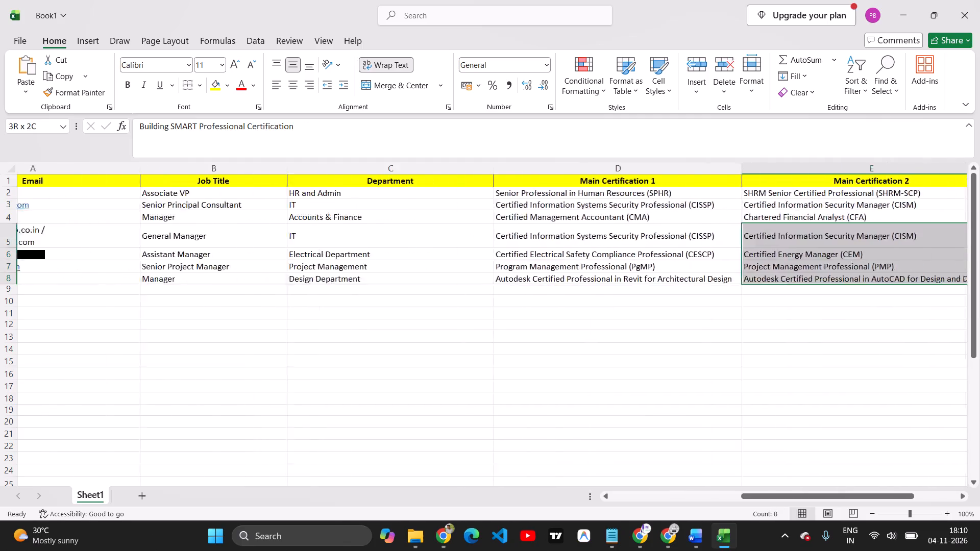
pyautogui.moveTo(508, 247); pyautogui.dragTo(135, 195)
pyautogui.click(200, 85)
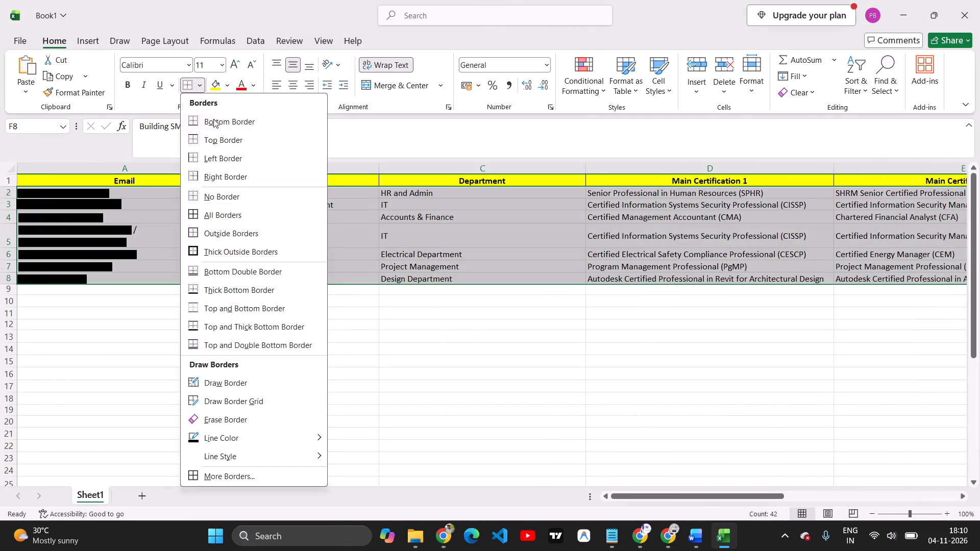
pyautogui.click(225, 207)
pyautogui.click(441, 328)
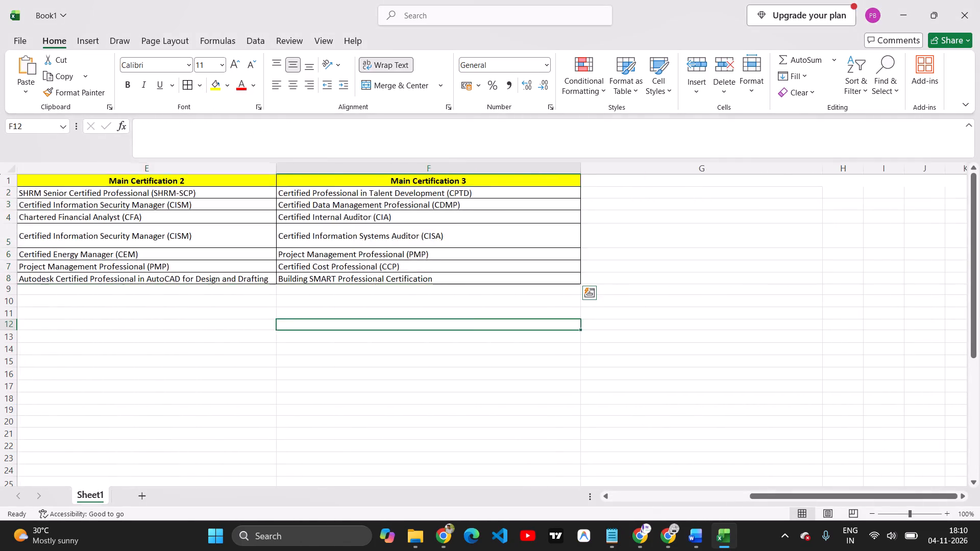
# Reapply all borders to the Main Certification 1 cells D2:D8.
pyautogui.hscroll(5, 441, 328)
pyautogui.hscroll(-1, 438, 321)
pyautogui.moveTo(698, 280); pyautogui.dragTo(700, 255)
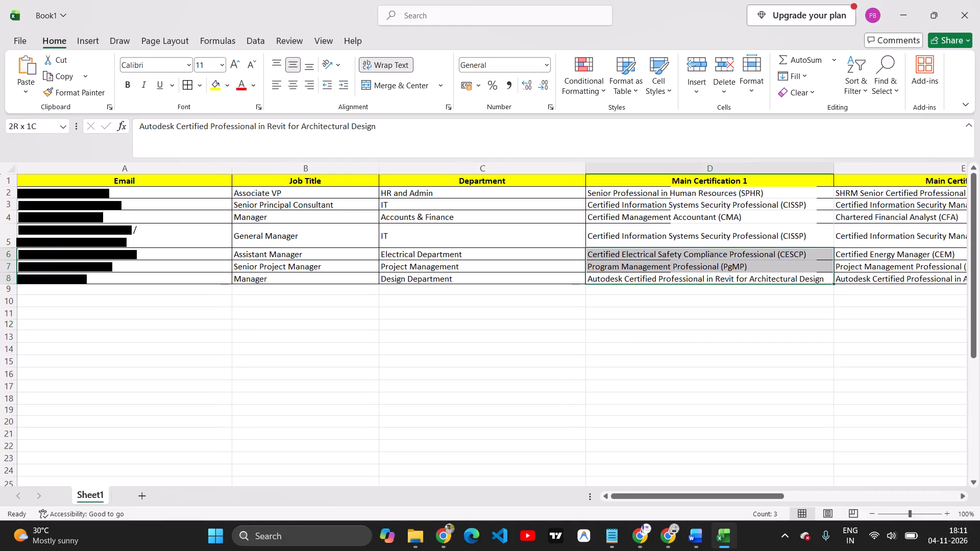
pyautogui.moveTo(700, 255); pyautogui.dragTo(699, 195)
pyautogui.click(190, 86)
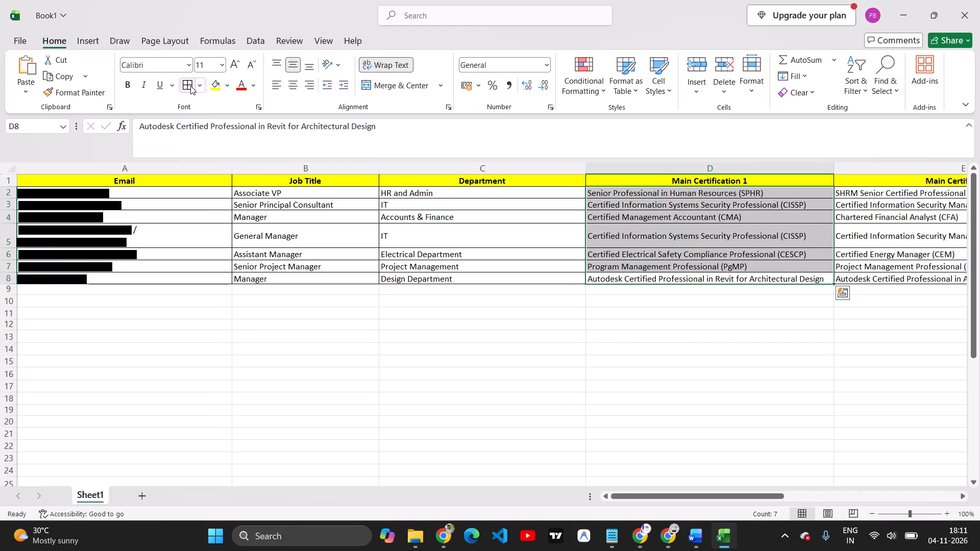
pyautogui.hscroll(-4, 612, 292)
pyautogui.click(571, 319)
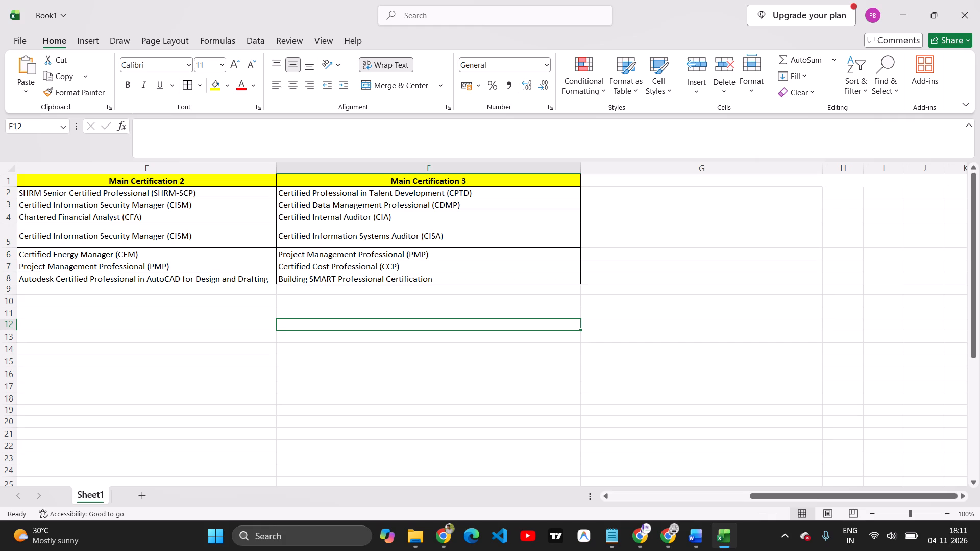
# Check the bordered table across its columns and save the Book1 workbook.
pyautogui.hscroll(6, 525, 350)
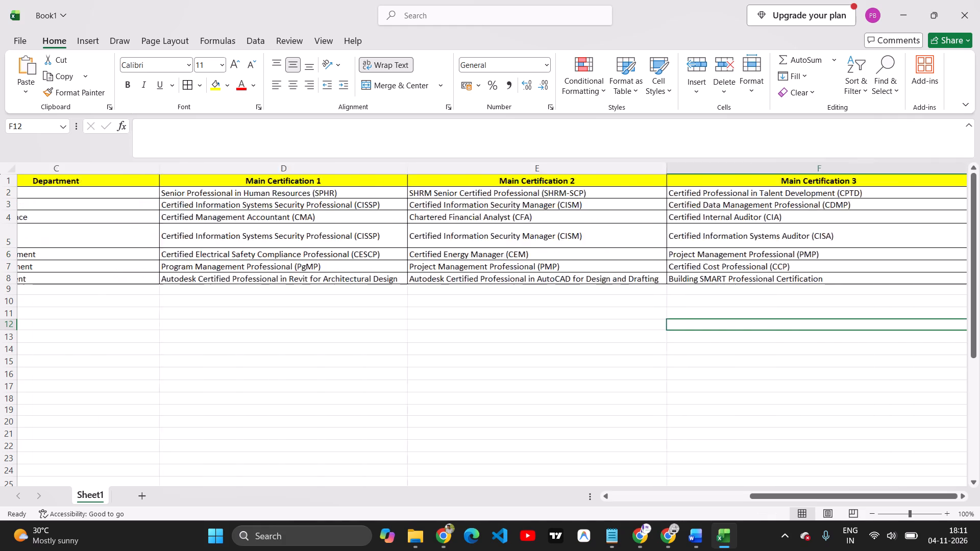
pyautogui.hscroll(-1, 525, 337)
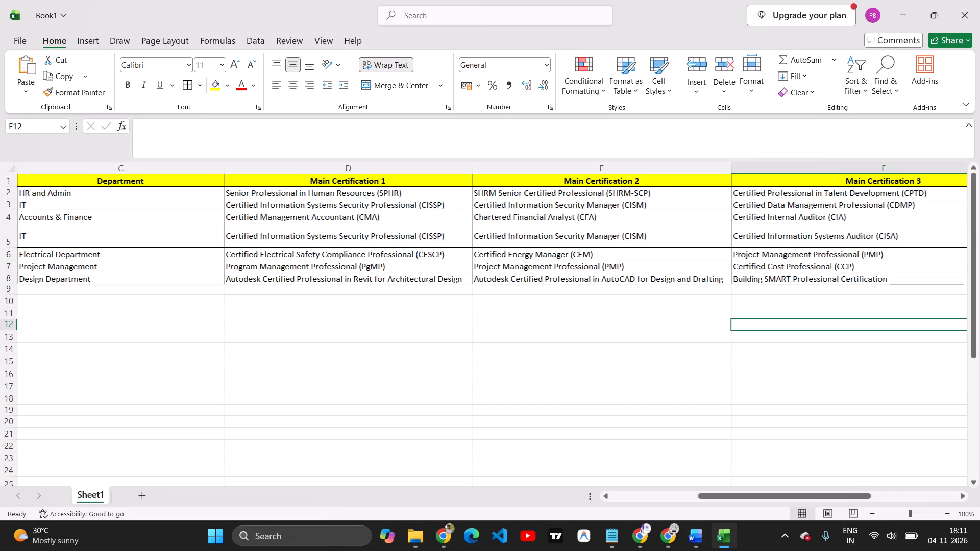
pyautogui.hscroll(3, 724, 320)
pyautogui.hotkey('ctrl', 's')
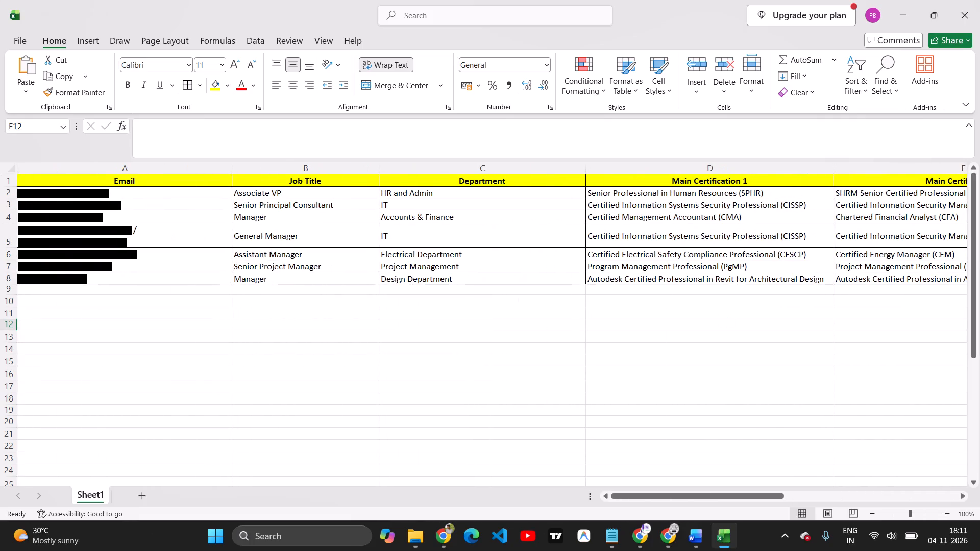
# Switch to Cliq and share Book1.xlsx in a thread on the OIC Email Group list ending with the Design Department manager.
pyautogui.hotkey('alt', 'Tab')
pyautogui.hotkey('alt', 'Tab')
pyautogui.scroll(1, 823, 313)
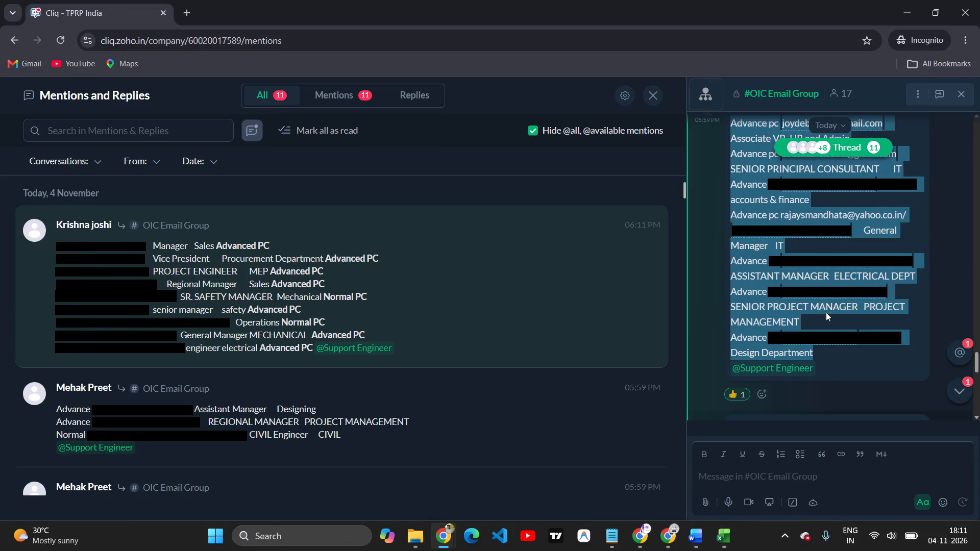
pyautogui.scroll(2, 826, 312)
pyautogui.click(903, 203)
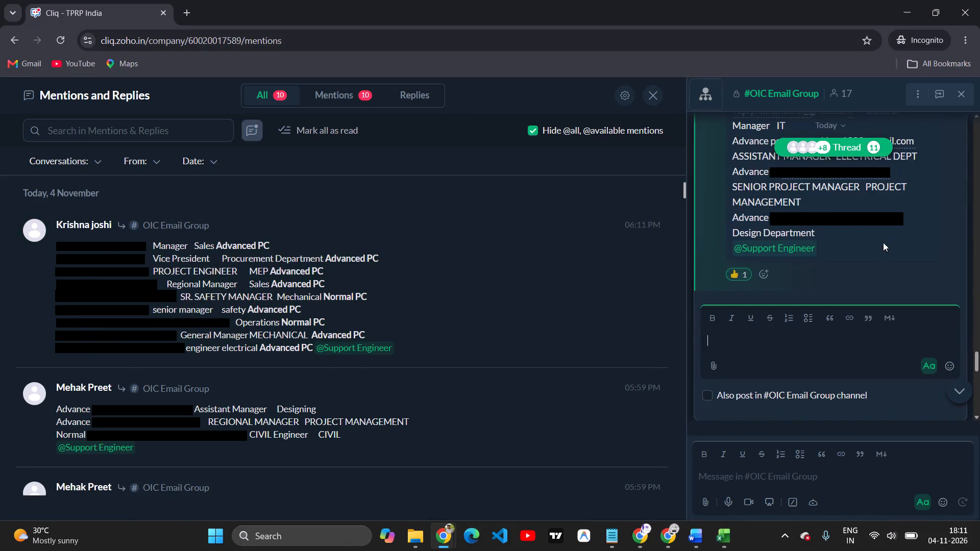
pyautogui.click(710, 370)
pyautogui.click(759, 292)
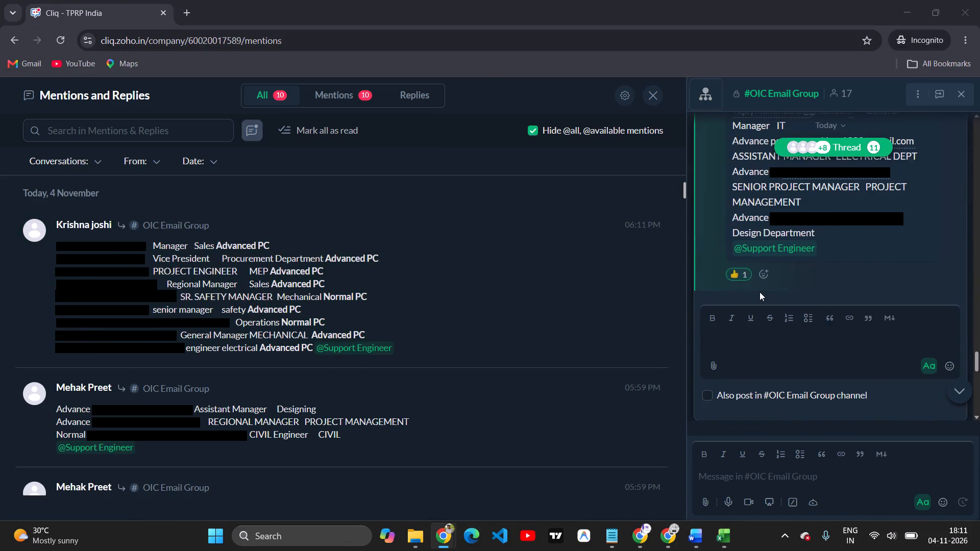
pyautogui.click(335, 242)
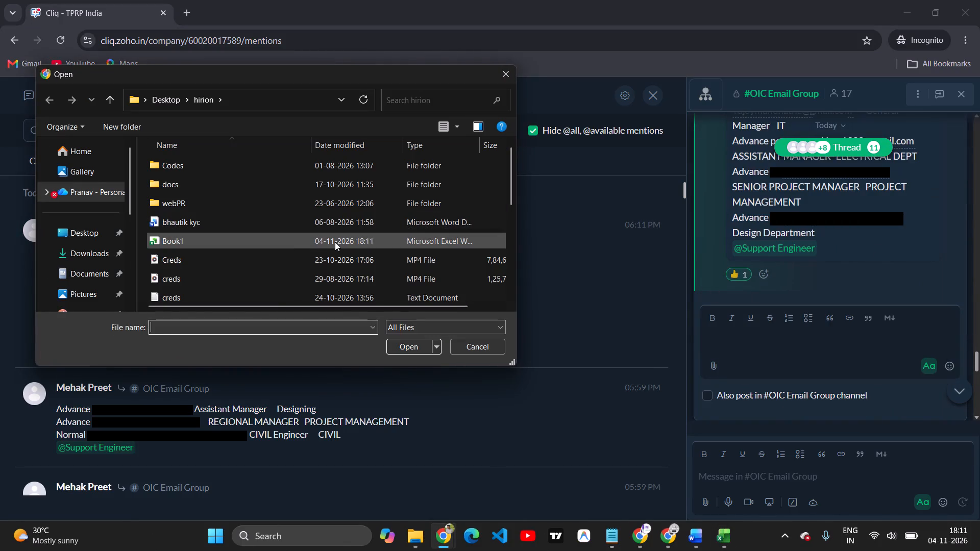
pyautogui.click(408, 347)
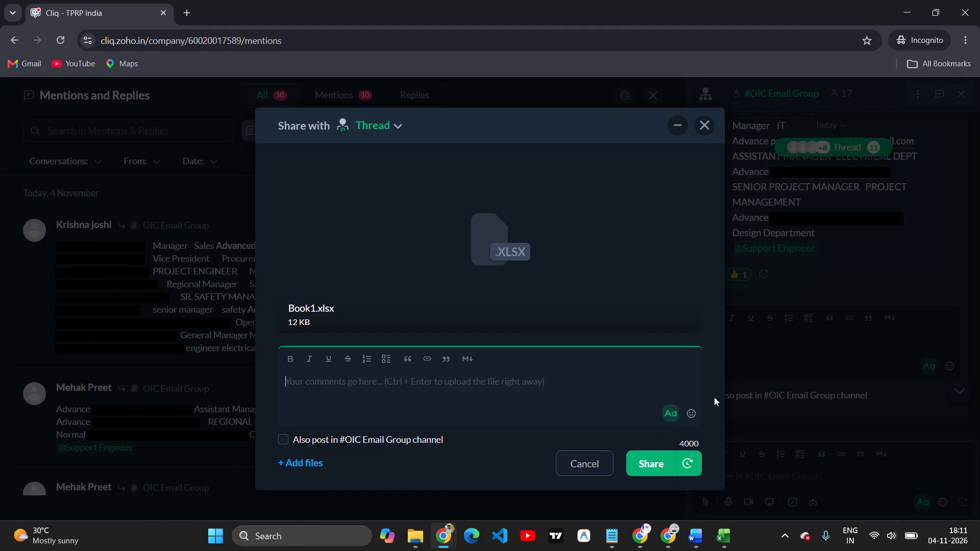
pyautogui.click(644, 470)
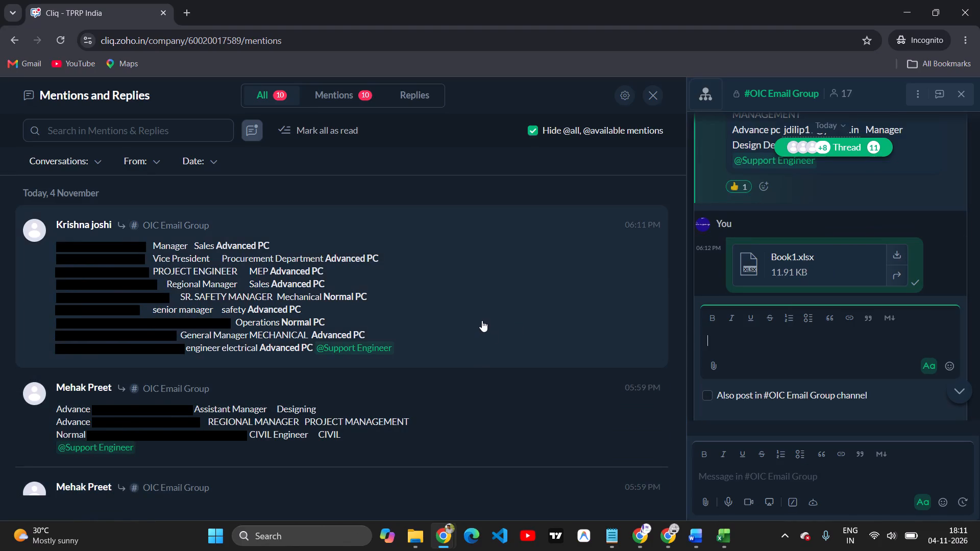
# Leave the mentions view and copy the verification note already sent in the Department Normal pc thread.
pyautogui.scroll(-1, 482, 317)
pyautogui.click(653, 98)
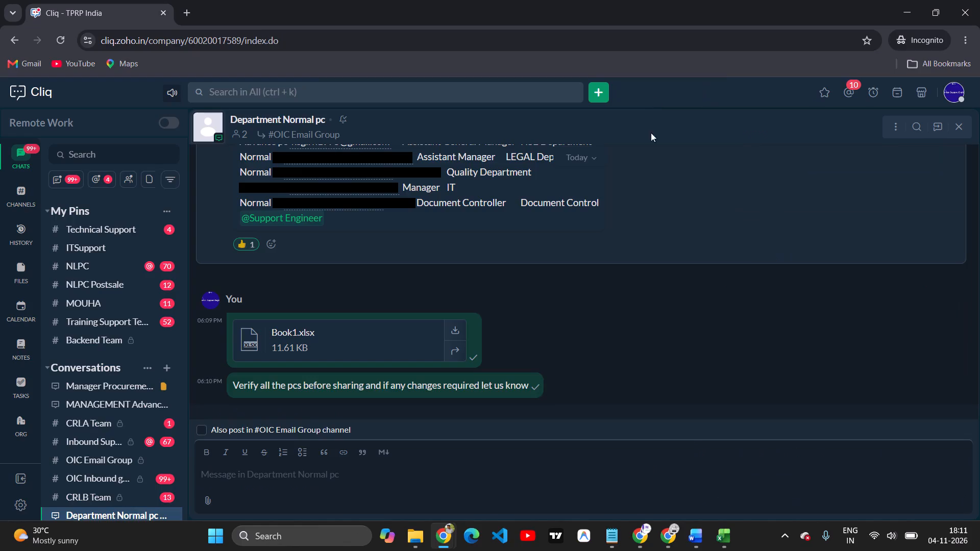
pyautogui.moveTo(529, 387); pyautogui.dragTo(237, 371)
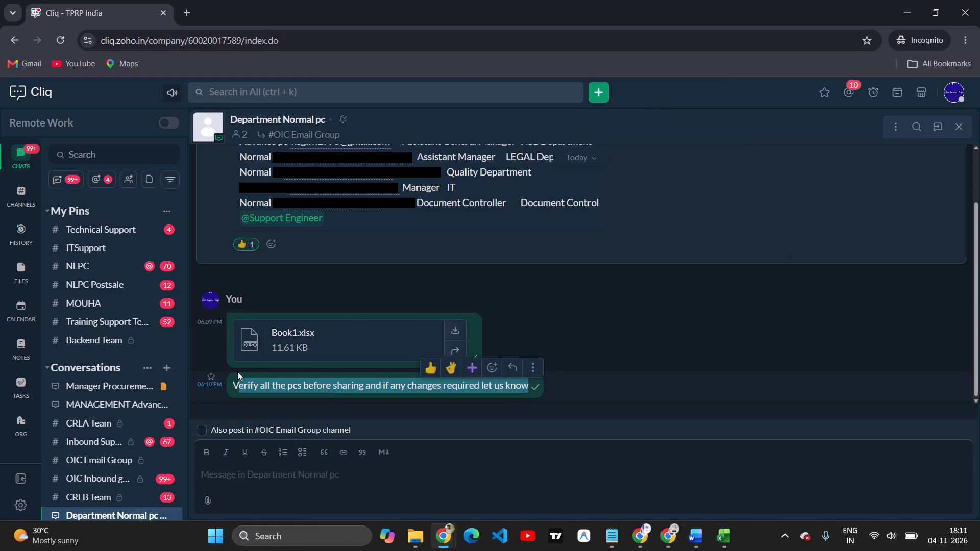
pyautogui.moveTo(237, 371); pyautogui.dragTo(234, 378)
pyautogui.hotkey('ctrl', 'c')
# Reopen the Associate VP HR and Admin list's mention and send "Verify all the pcs before sharing and if any changes required let us know" in its thread.
pyautogui.click(853, 88)
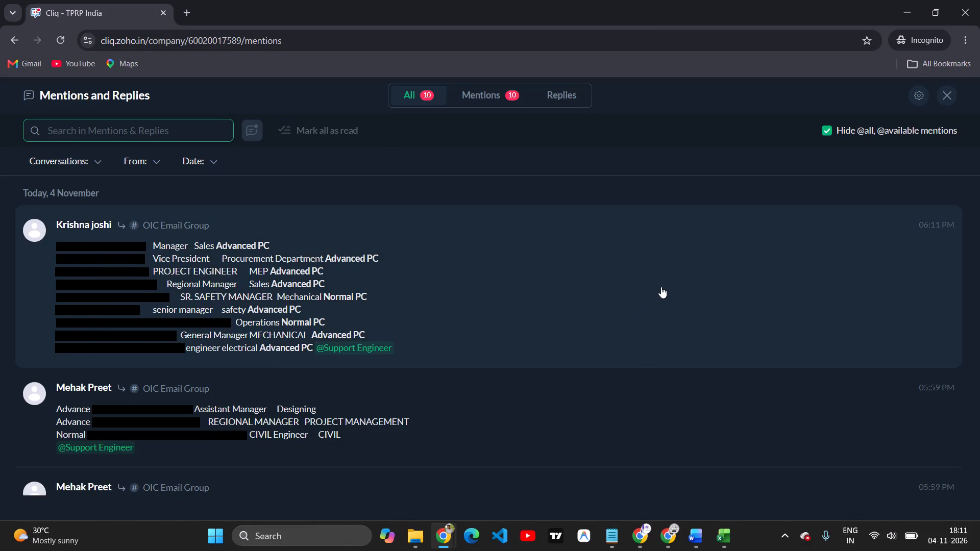
pyautogui.scroll(-1, 593, 321)
pyautogui.scroll(-1, 429, 400)
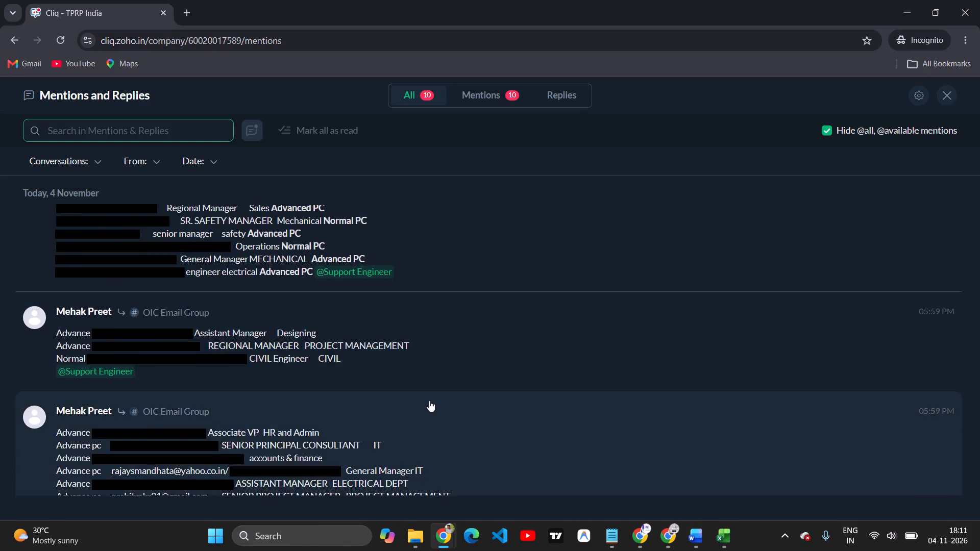
pyautogui.scroll(-1, 429, 400)
pyautogui.click(427, 397)
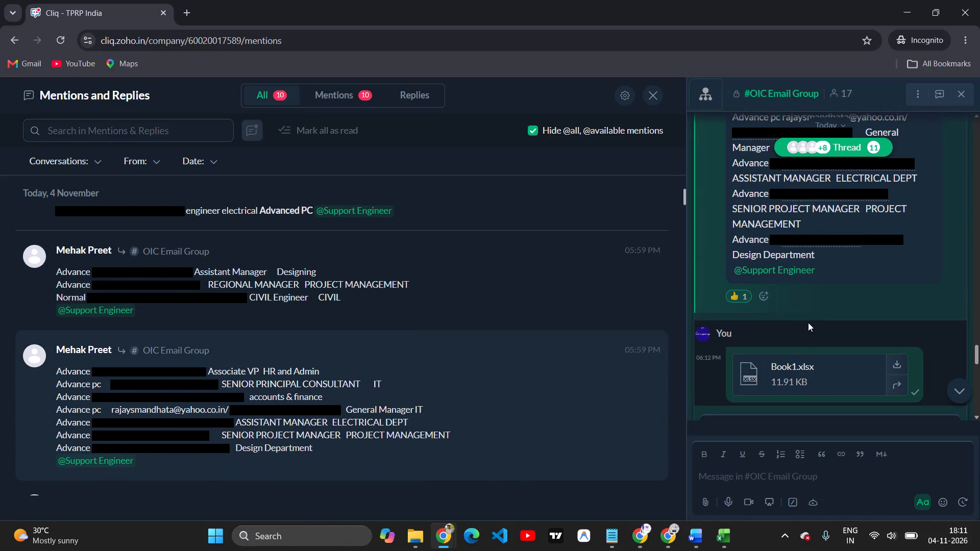
pyautogui.scroll(-1, 821, 332)
pyautogui.click(751, 377)
pyautogui.hotkey('ctrl', 'v')
pyautogui.press('Return')
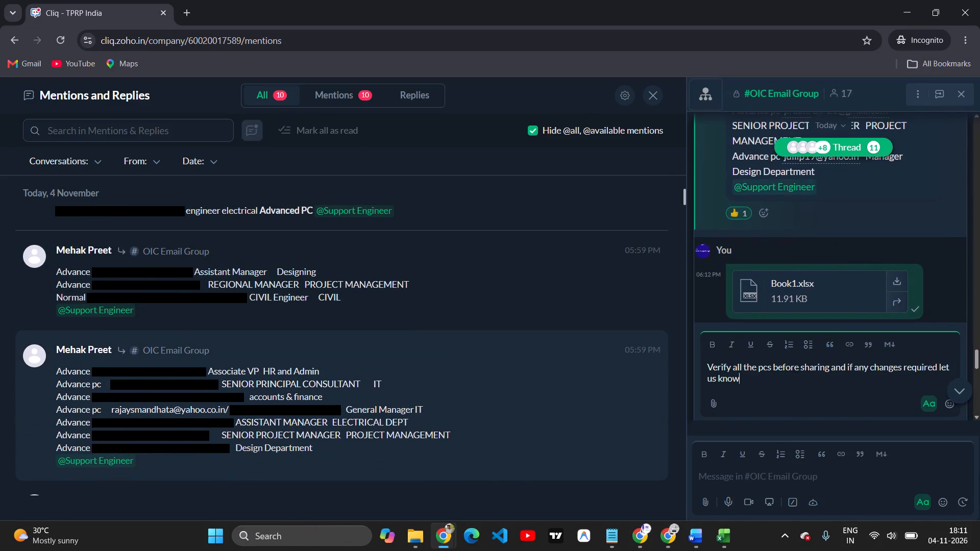
# Preview the shared Book1.xlsx to check its candidate and certification columns, and close the preview.
pyautogui.keyDown('ctrl'); pyautogui.click(783, 250); pyautogui.keyUp('ctrl')
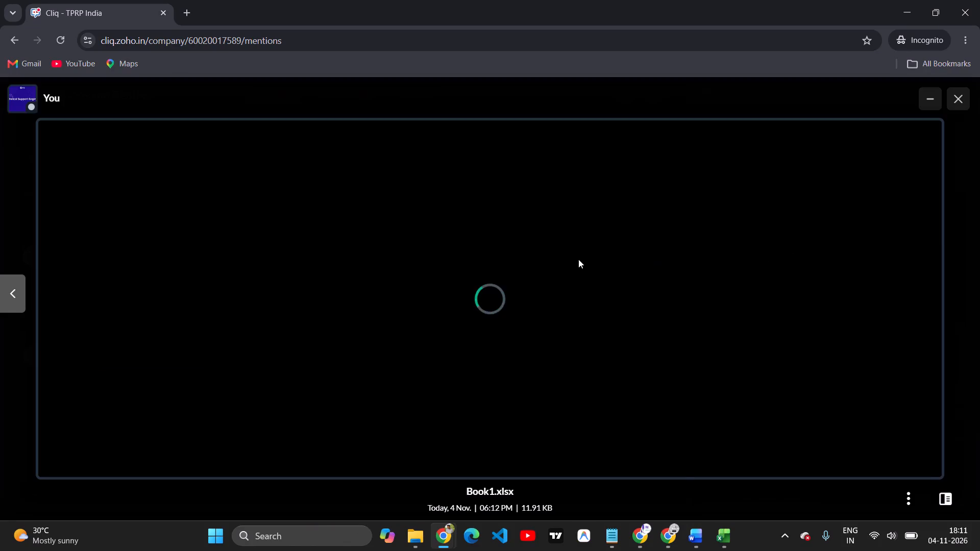
pyautogui.hscroll(-1, 582, 258)
pyautogui.hscroll(1, 586, 258)
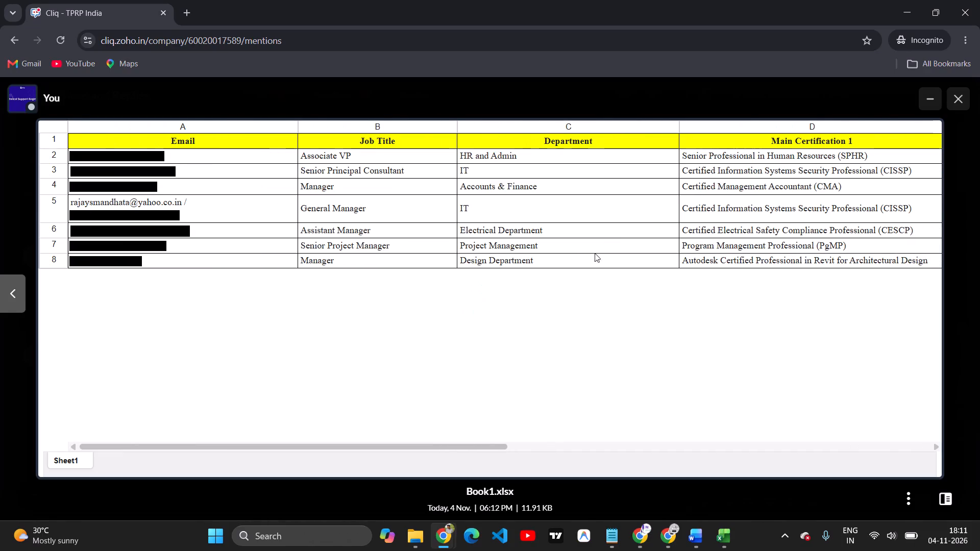
pyautogui.click(960, 96)
# Open the mention listing the Designing, Project Management and Civil candidates and react to its message with a thumbs up.
pyautogui.click(374, 297)
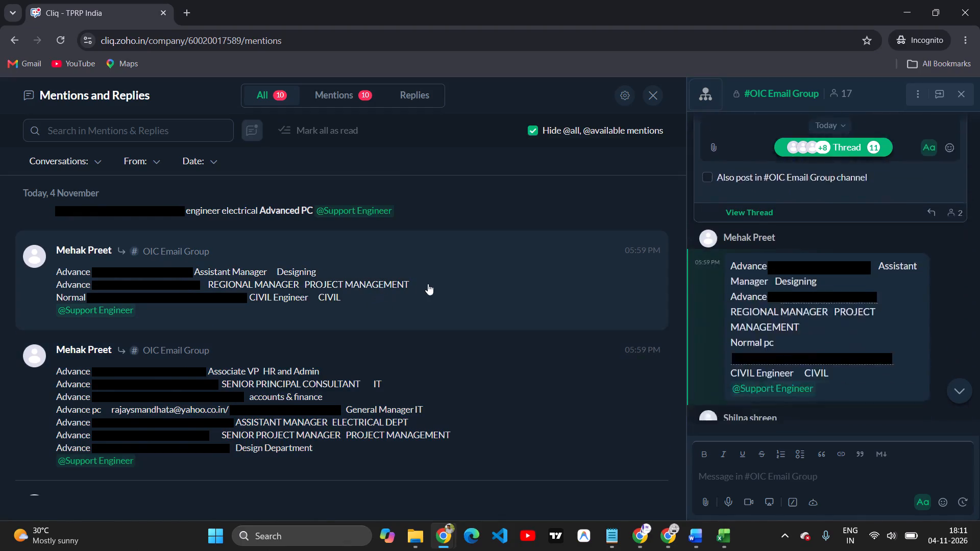
pyautogui.click(837, 183)
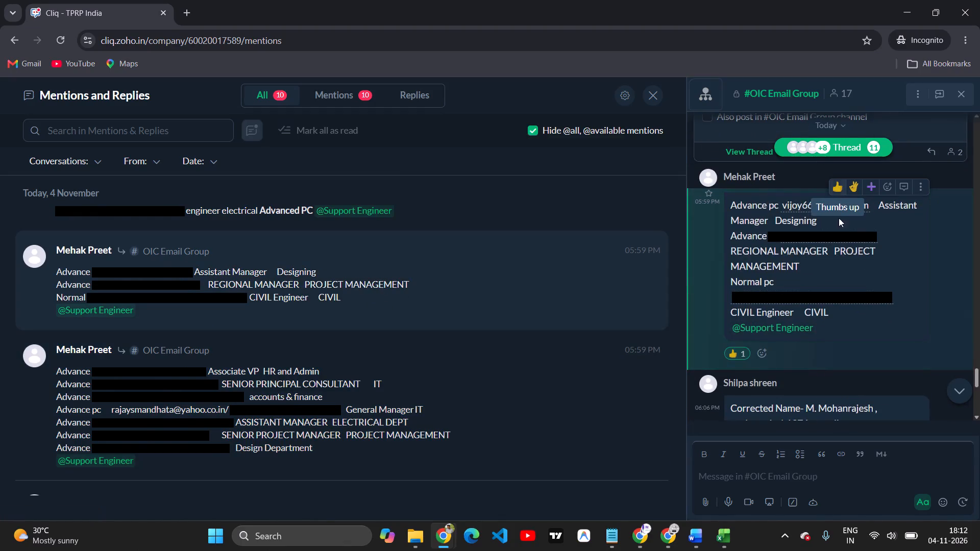
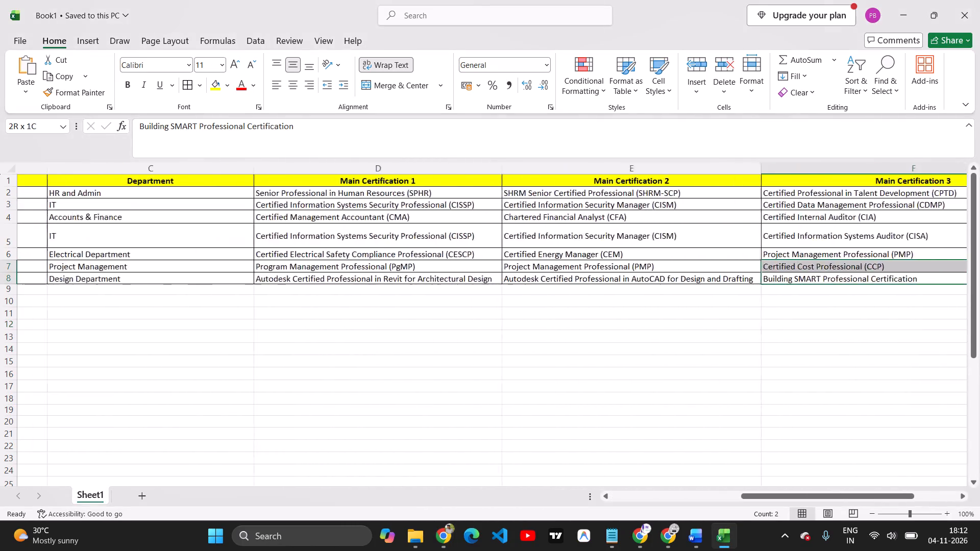
pyautogui.moveTo(526, 247); pyautogui.dragTo(146, 193)
pyautogui.hscroll(1, 462, 243)
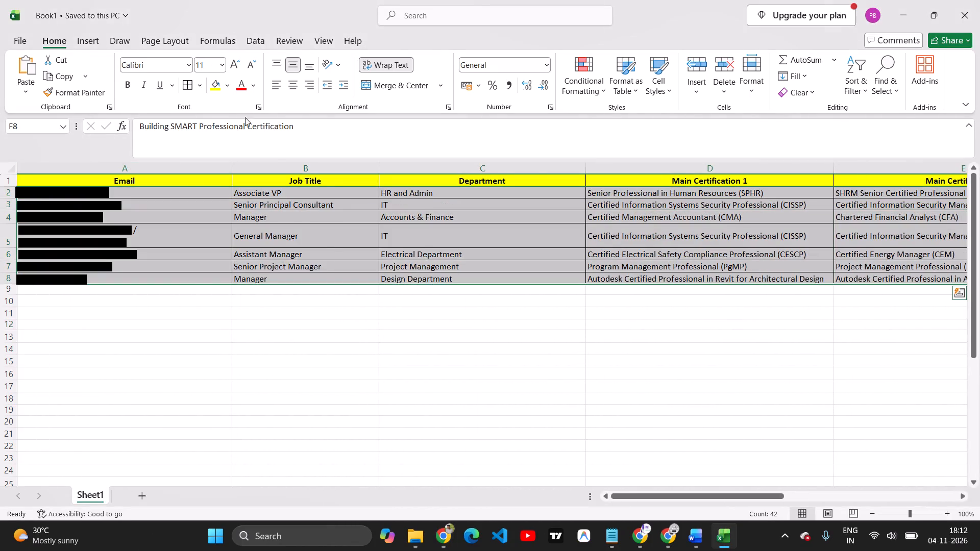
pyautogui.click(198, 84)
pyautogui.click(250, 196)
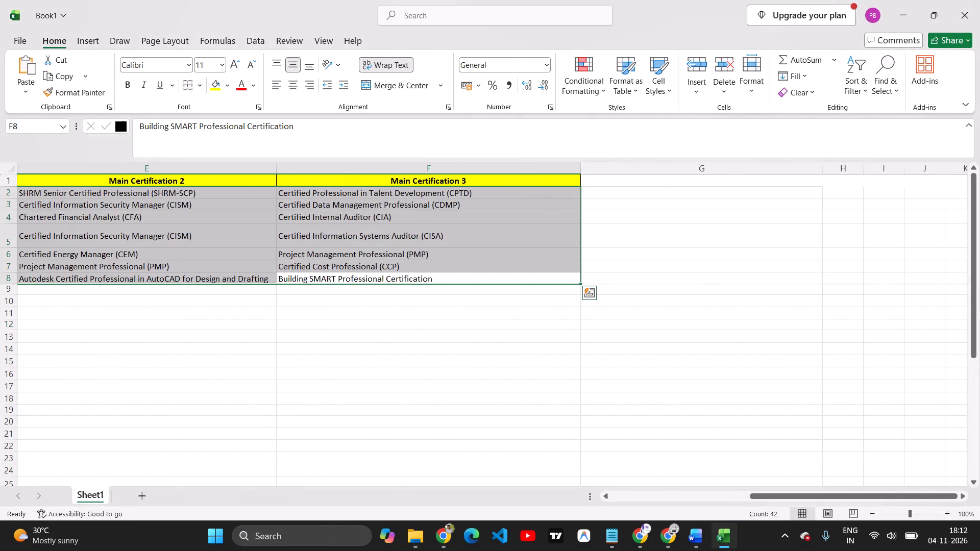
pyautogui.press('Delete')
pyautogui.hscroll(5, 267, 185)
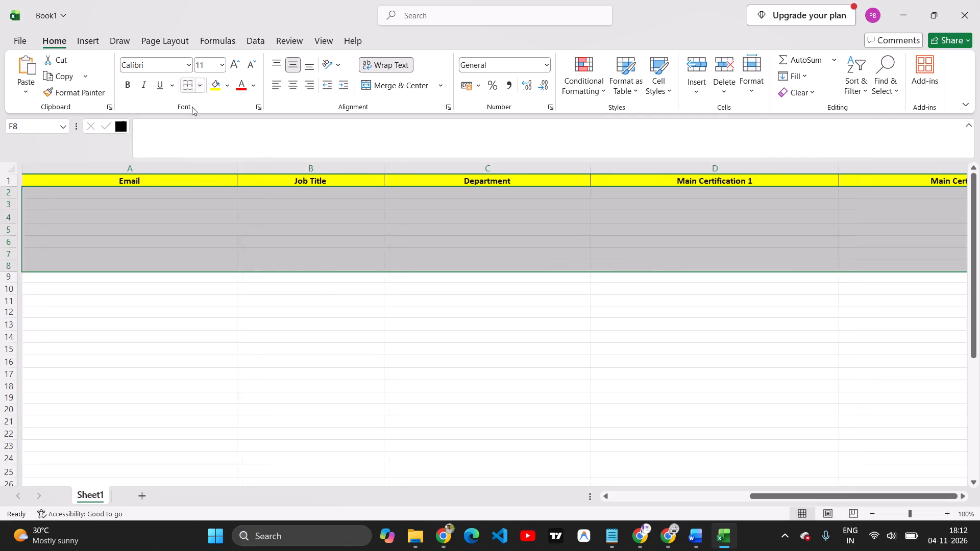
# Paste the copied Designing, Project Management and Civil candidate rows under the headers, starting at cell A2, and look over the certification columns.
pyautogui.click(143, 191)
pyautogui.hotkey('ctrl', 'v')
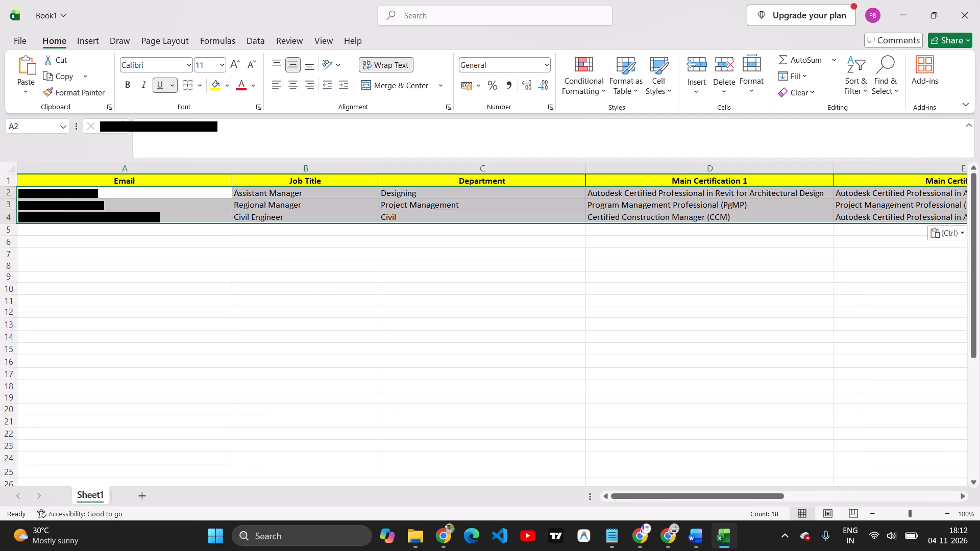
pyautogui.hscroll(-3, 359, 265)
pyautogui.hscroll(-1, 400, 274)
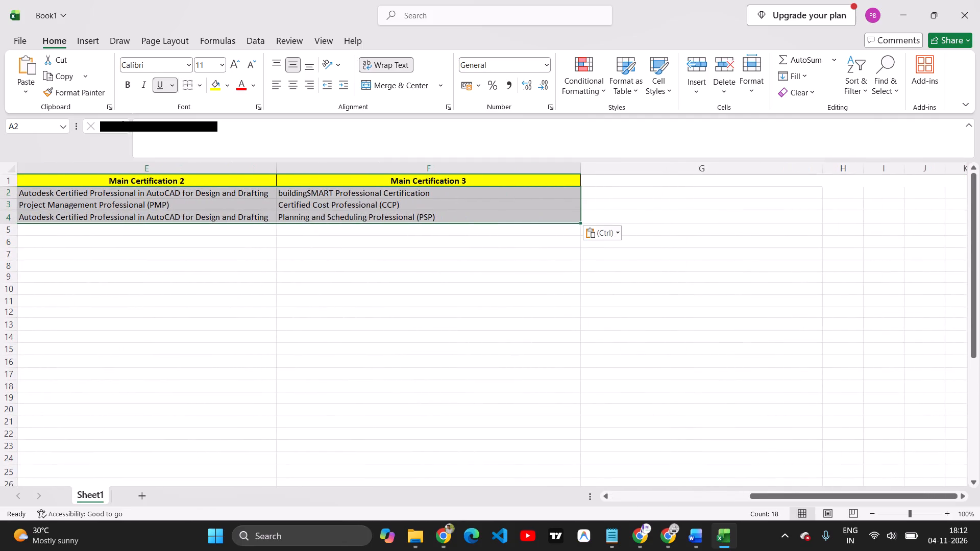
pyautogui.hscroll(2, 445, 252)
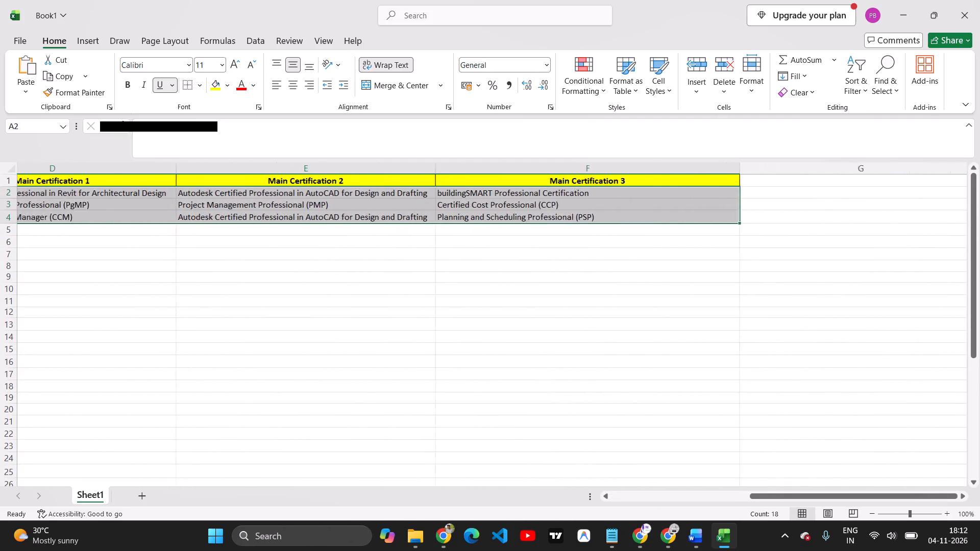
pyautogui.hscroll(1, 446, 245)
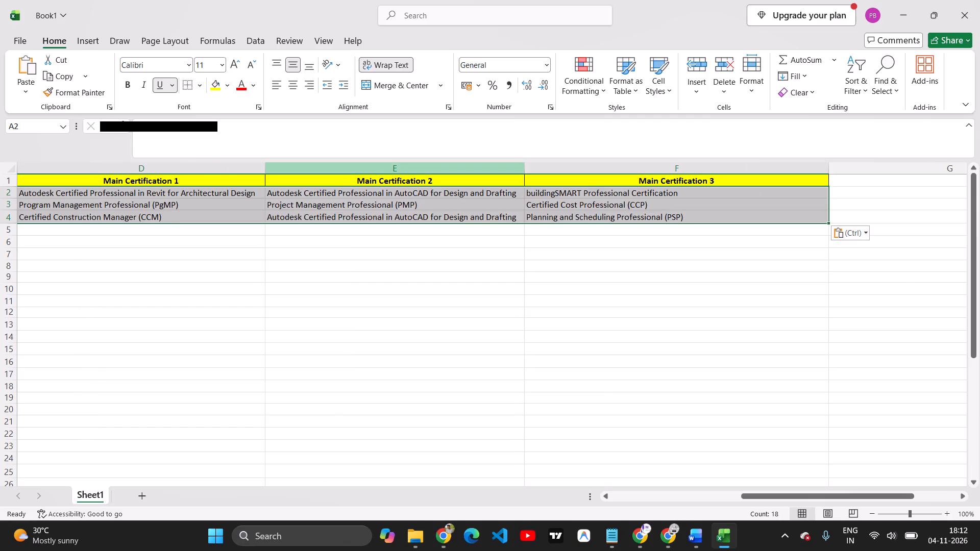
# Correct the Designing candidate's Main Certification 3 entry to "Building SMART Professional Certification".
pyautogui.click(566, 198)
pyautogui.doubleClick(554, 193)
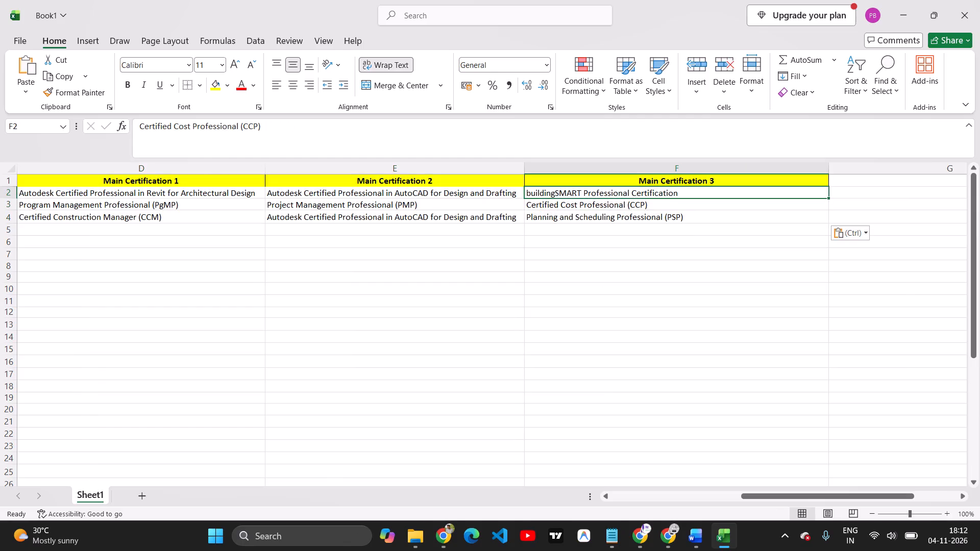
pyautogui.press('space')
pyautogui.click(530, 201)
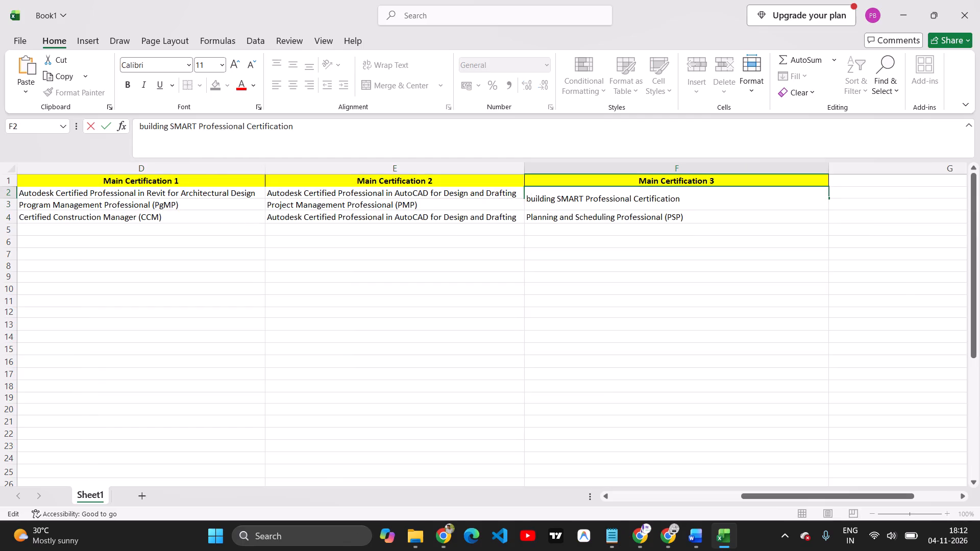
pyautogui.press('BackSpace')
pyautogui.press('b')
pyautogui.press('BackSpace')
pyautogui.hotkey('shift', 'b')
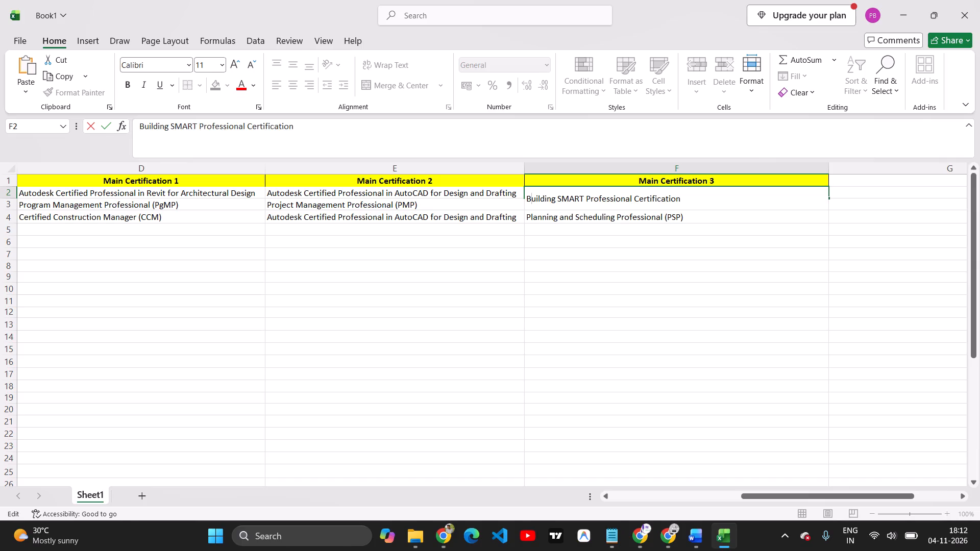
pyautogui.click(578, 238)
# Apply all borders to the table from the header row through the Civil Engineer row, repeating it on the Main Certification 1 column.
pyautogui.moveTo(716, 219); pyautogui.dragTo(444, 208)
pyautogui.hscroll(2, 611, 207)
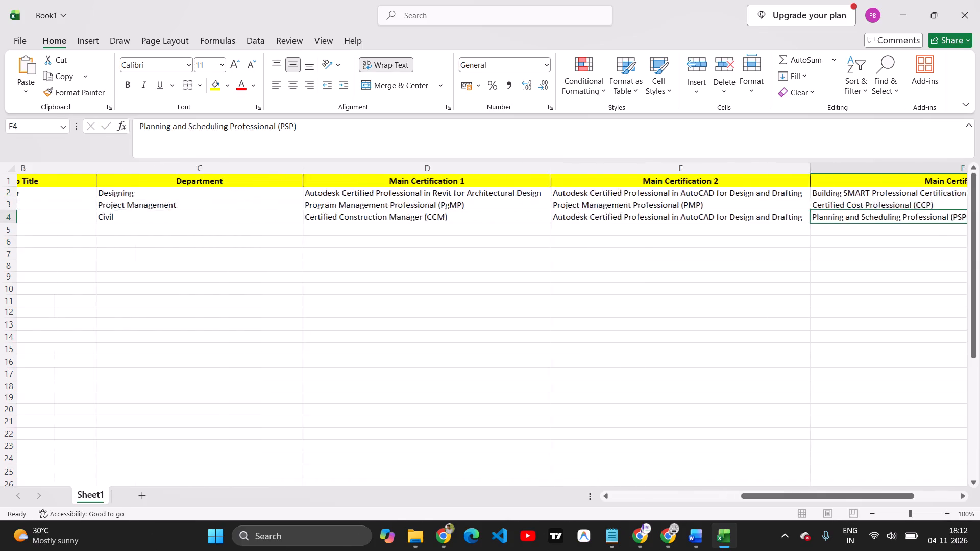
pyautogui.moveTo(444, 208); pyautogui.dragTo(63, 183)
pyautogui.hscroll(1, 106, 183)
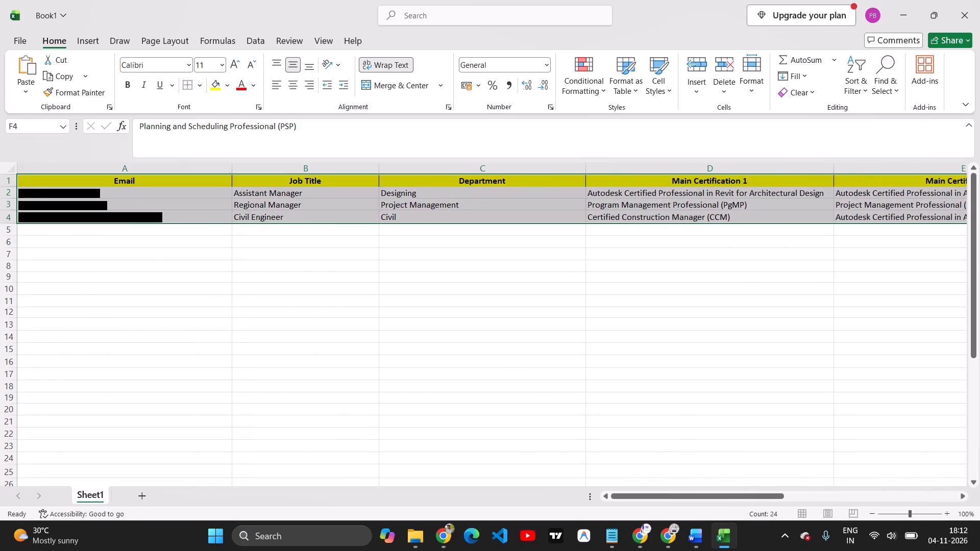
pyautogui.click(204, 86)
pyautogui.click(237, 211)
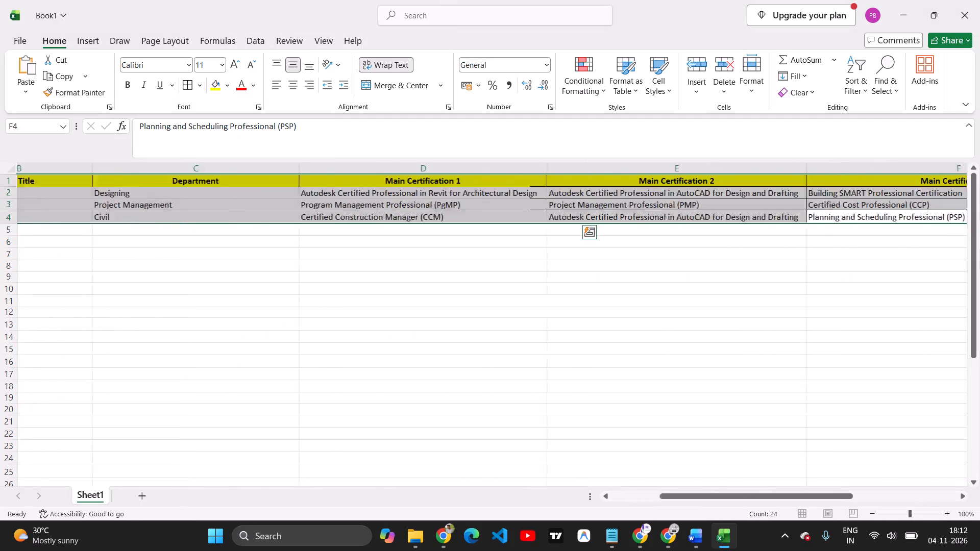
pyautogui.click(351, 257)
pyautogui.hscroll(5, 352, 254)
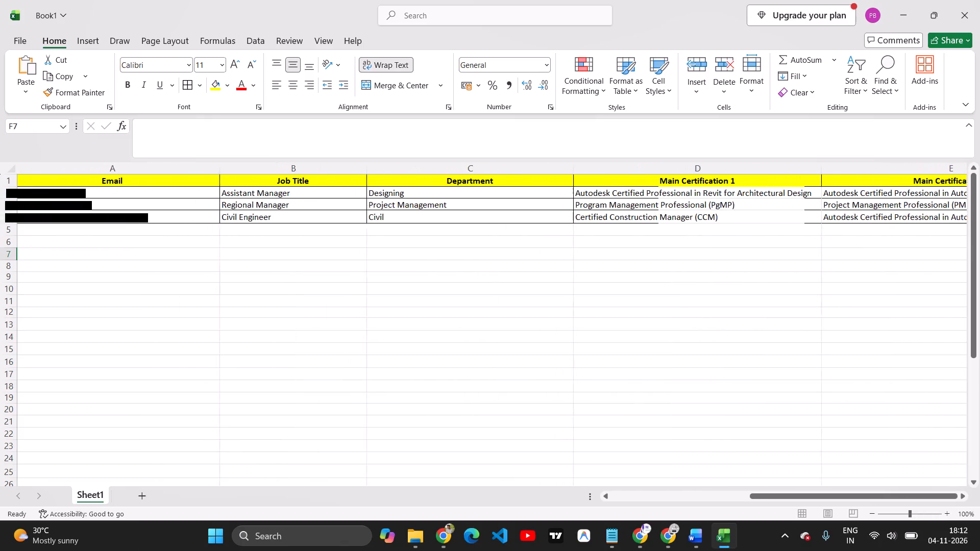
pyautogui.moveTo(740, 219); pyautogui.dragTo(750, 184)
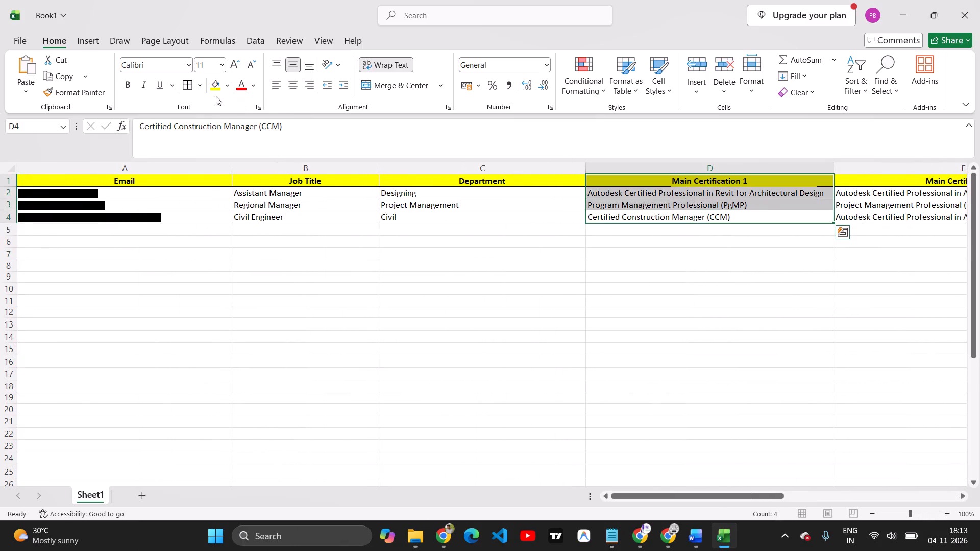
pyautogui.click(185, 87)
pyautogui.click(635, 289)
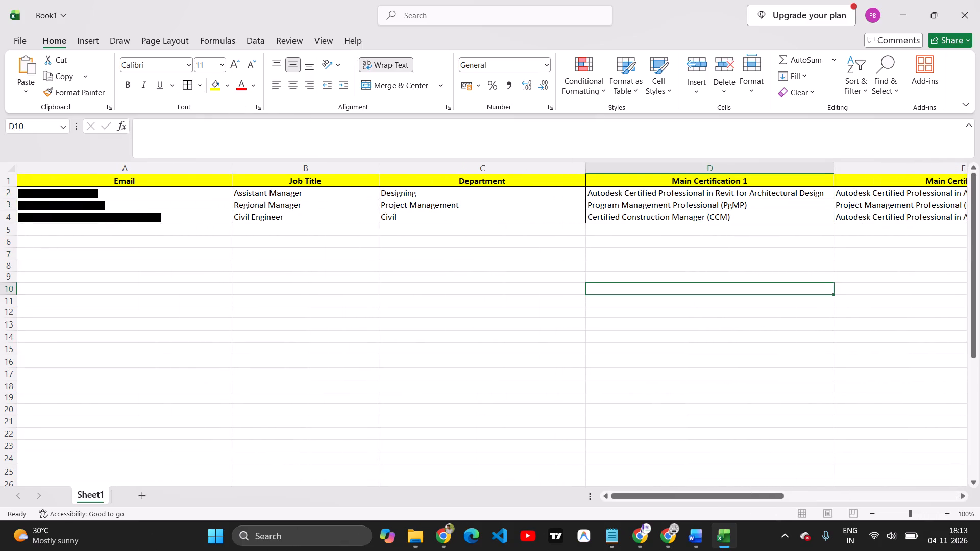
# Save the Book1 workbook.
pyautogui.hscroll(-3, 627, 293)
pyautogui.hotkey('ctrl', 's')
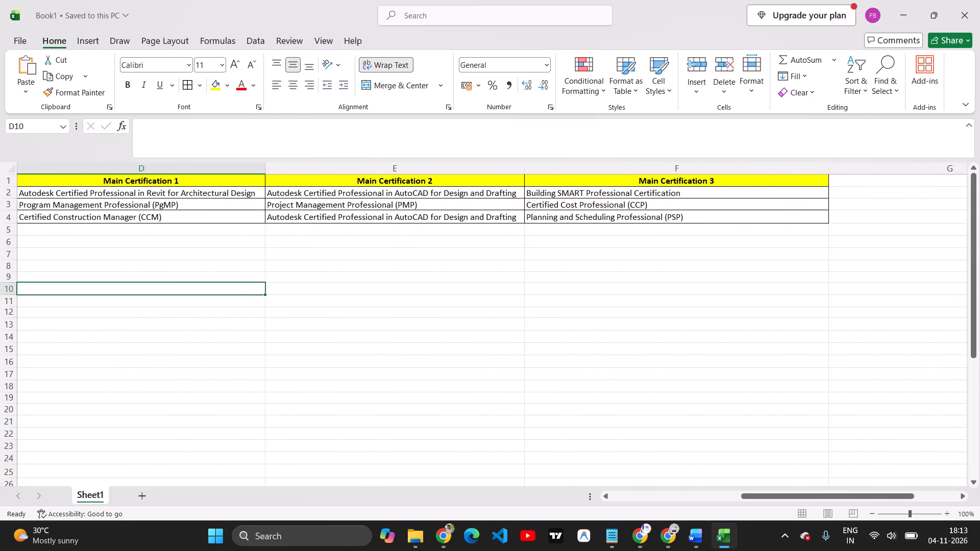
# Switch to Cliq and share the Book1 workbook in the thread of the Designing, Project Management and Civil candidates' message.
pyautogui.hotkey('alt', 'Tab')
pyautogui.hotkey('alt', 'Tab')
pyautogui.hotkey('alt', 'Tab')
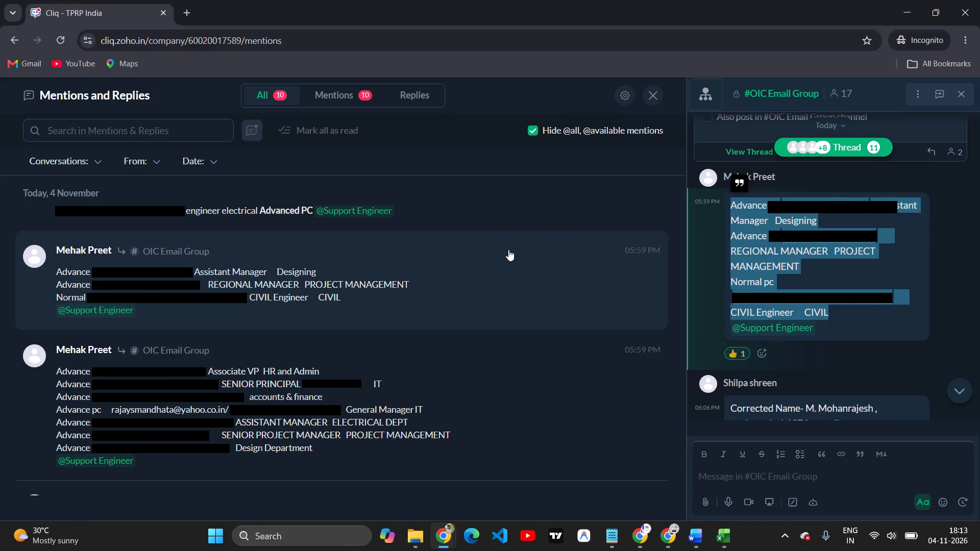
pyautogui.click(903, 187)
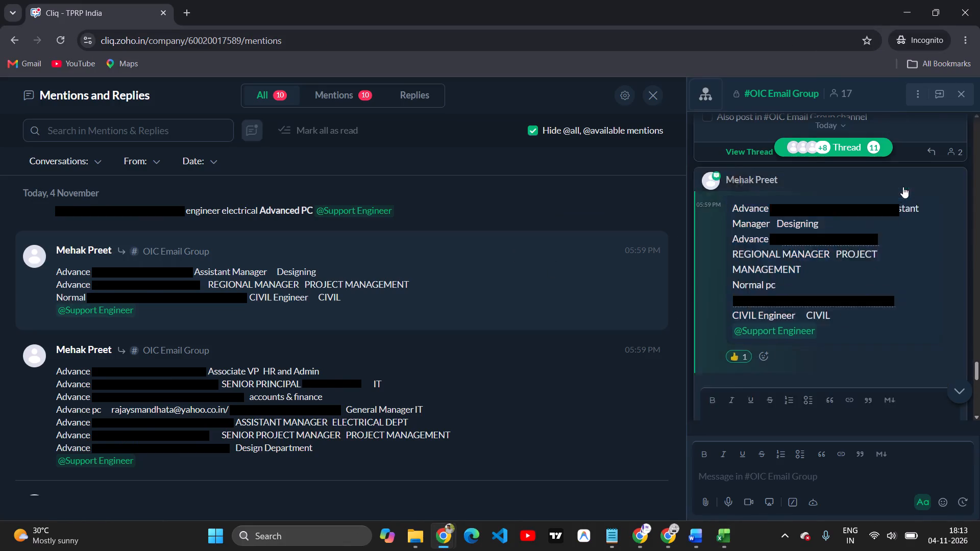
pyautogui.click(713, 367)
pyautogui.click(743, 295)
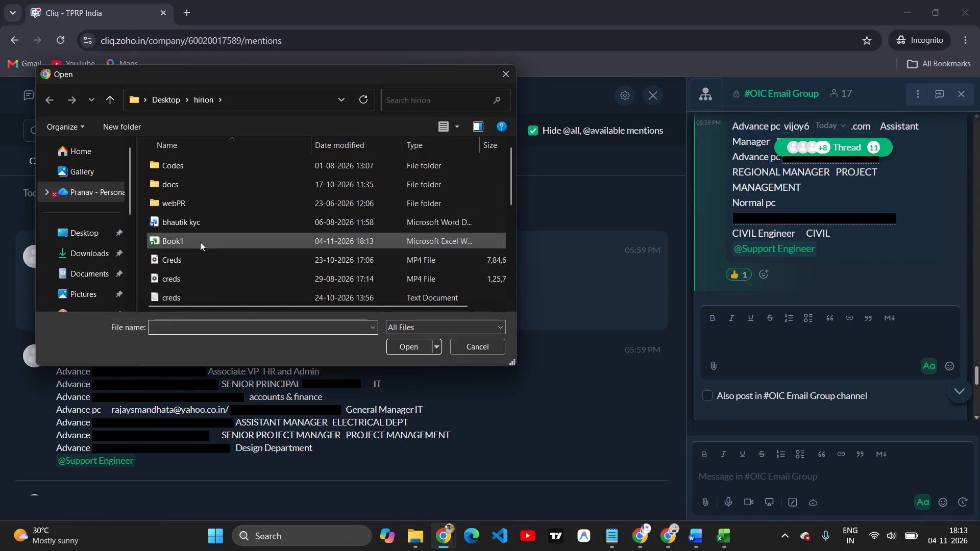
pyautogui.click(200, 242)
pyautogui.click(403, 344)
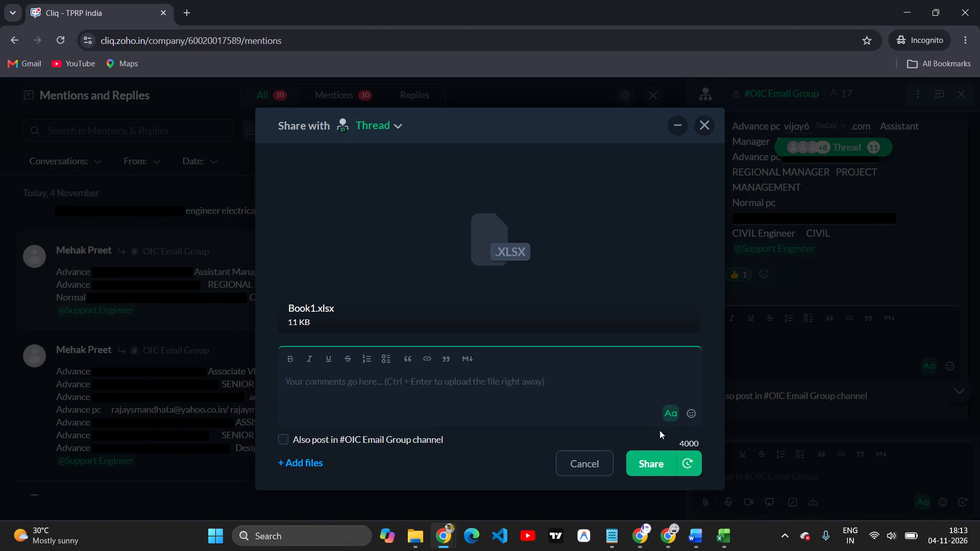
pyautogui.click(639, 467)
# Copy the note "Verify all the pcs before sharing and if any changes required let us know" from the Department Normal pc thread.
pyautogui.click(648, 100)
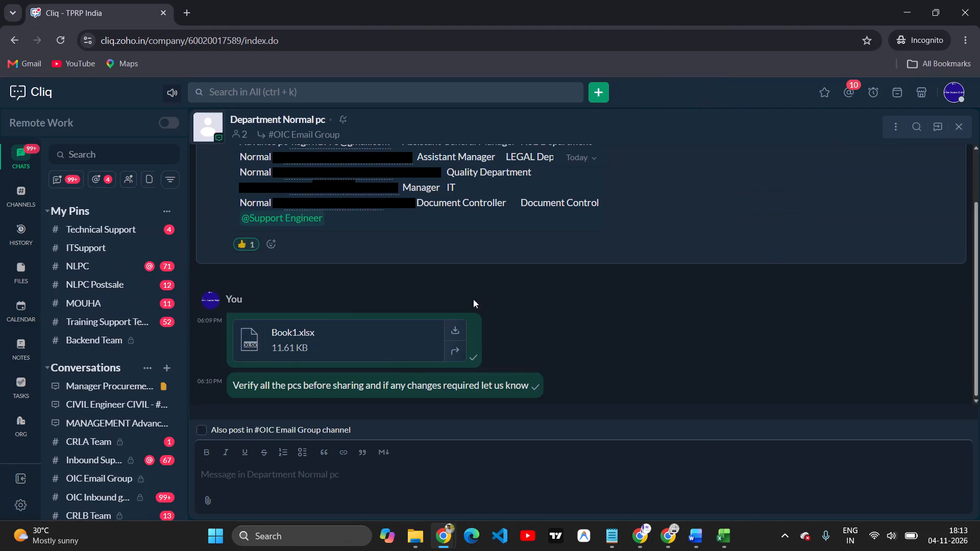
pyautogui.moveTo(531, 391); pyautogui.dragTo(240, 390)
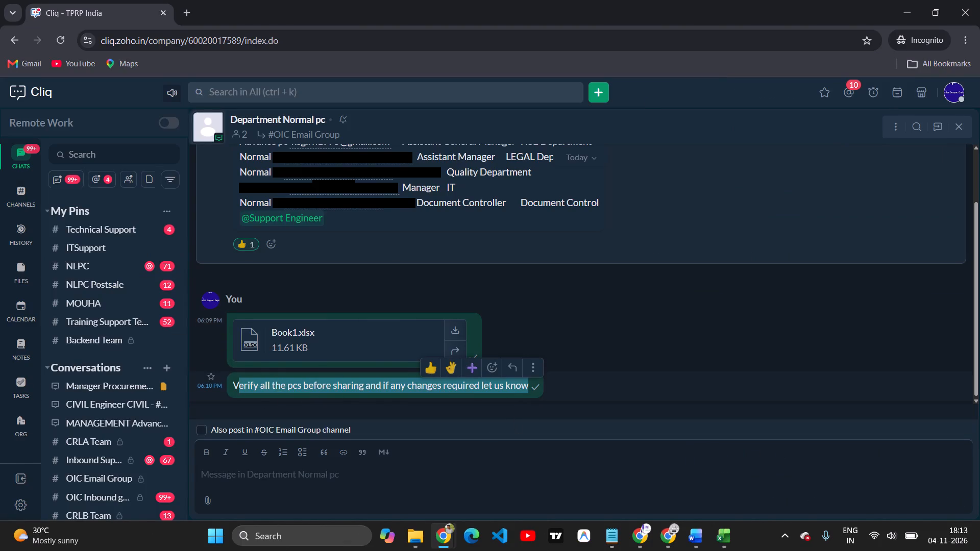
pyautogui.moveTo(240, 390); pyautogui.dragTo(235, 387)
pyautogui.hotkey('ctrl', 'c')
# Reopen the Designing, Project Management and Civil list's mention and send the copied verification note in its thread.
pyautogui.click(852, 86)
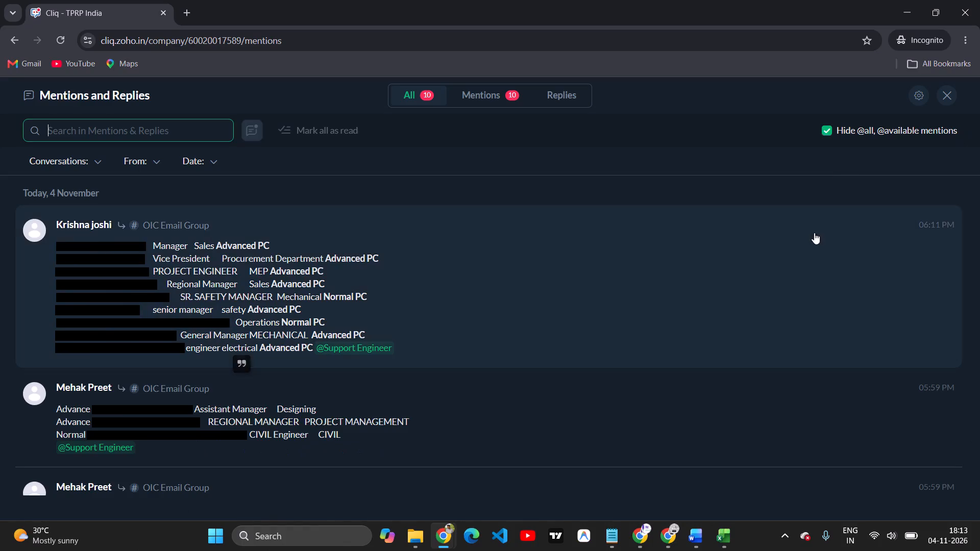
pyautogui.scroll(-1, 579, 329)
pyautogui.click(564, 366)
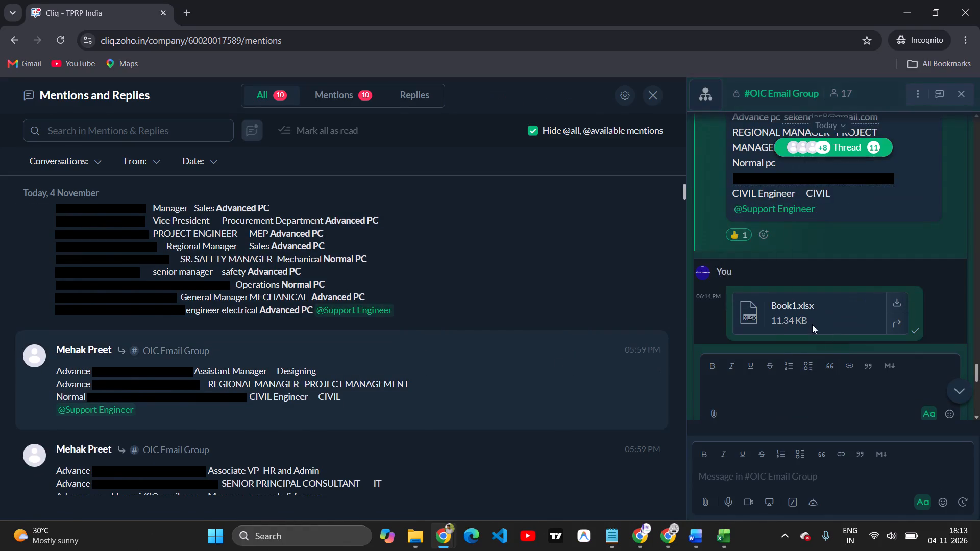
pyautogui.click(776, 392)
pyautogui.hotkey('ctrl', 'v')
pyautogui.press('Return')
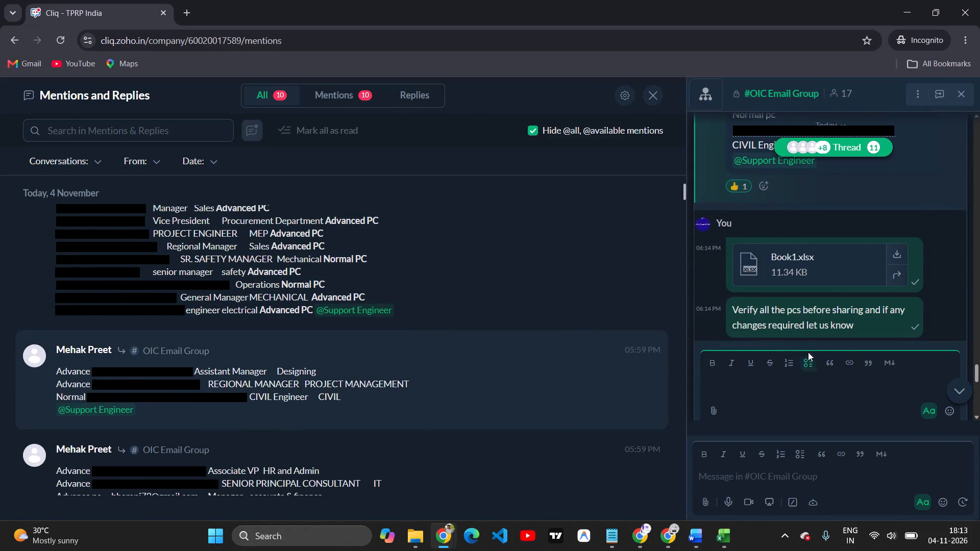
# Preview the shared Book1.xlsx to check its candidate and certification columns, and close the preview.
pyautogui.keyDown('ctrl'); pyautogui.click(814, 271); pyautogui.keyUp('ctrl')
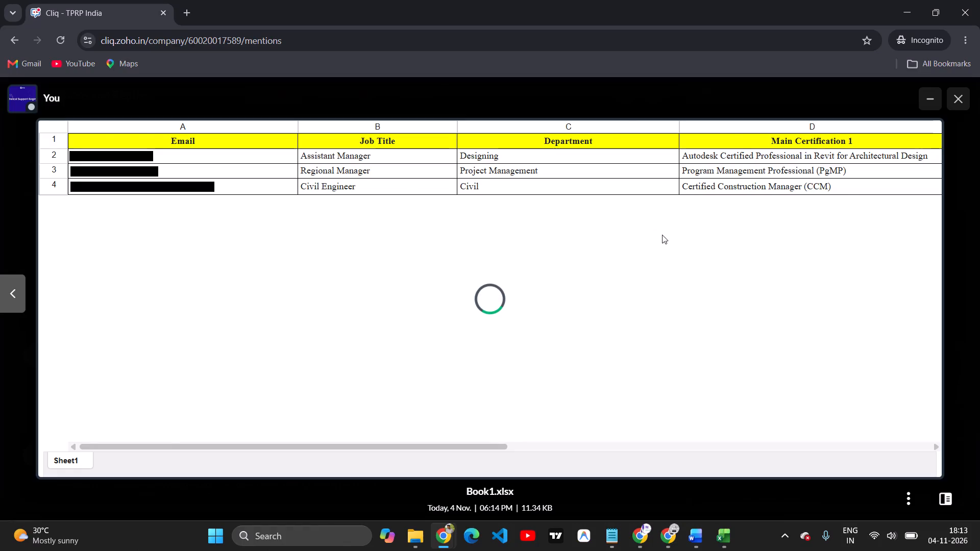
pyautogui.hscroll(-7, 669, 232)
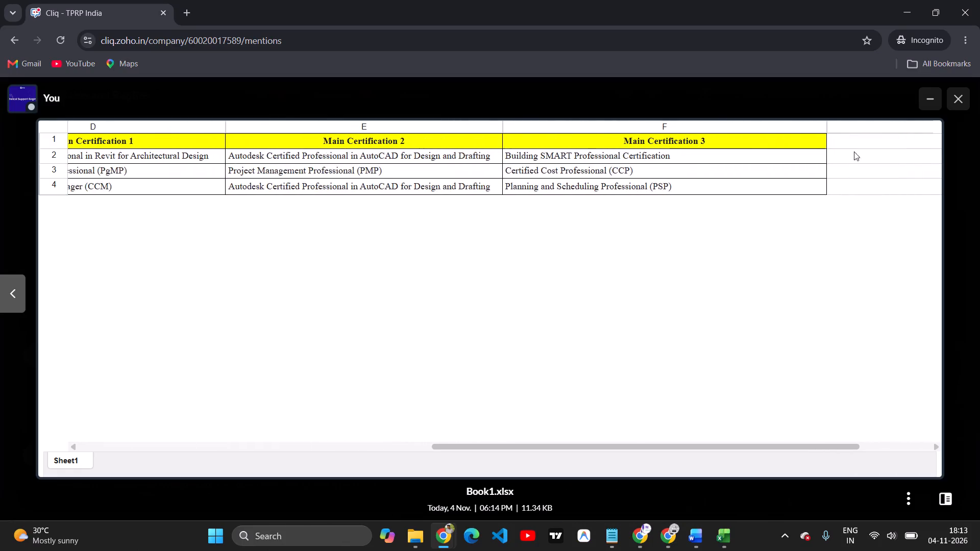
pyautogui.click(962, 98)
pyautogui.scroll(5, 460, 317)
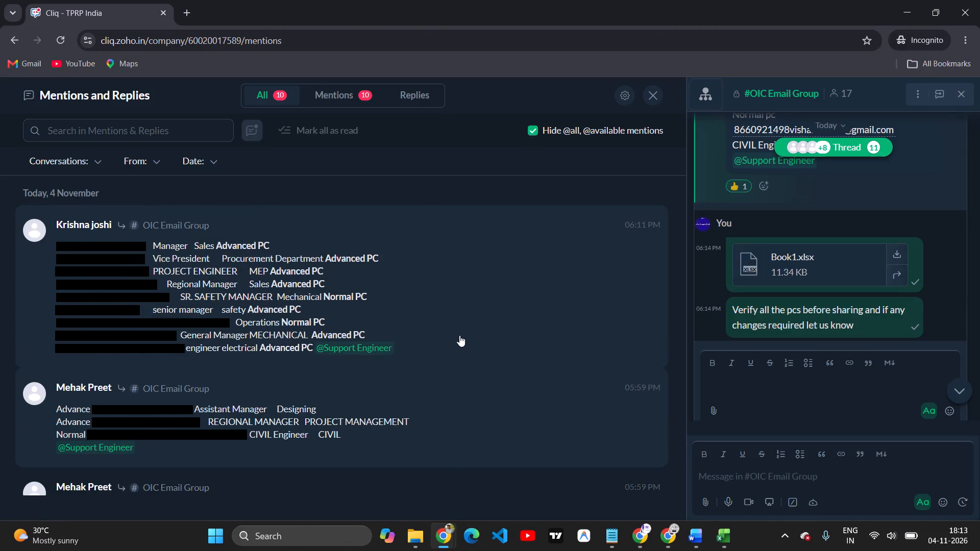
pyautogui.click(444, 297)
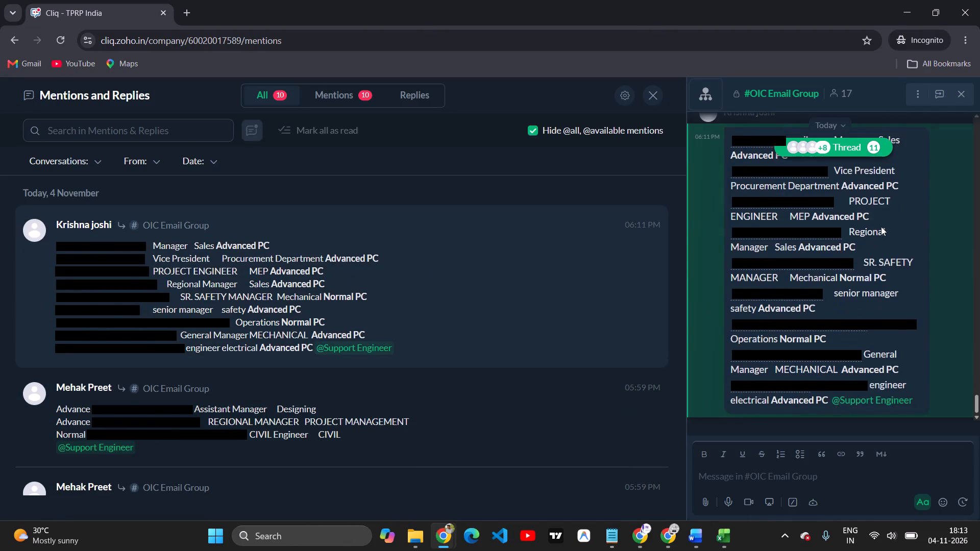
pyautogui.scroll(-1, 855, 307)
pyautogui.moveTo(827, 403); pyautogui.dragTo(757, 254)
pyautogui.scroll(2, 791, 359)
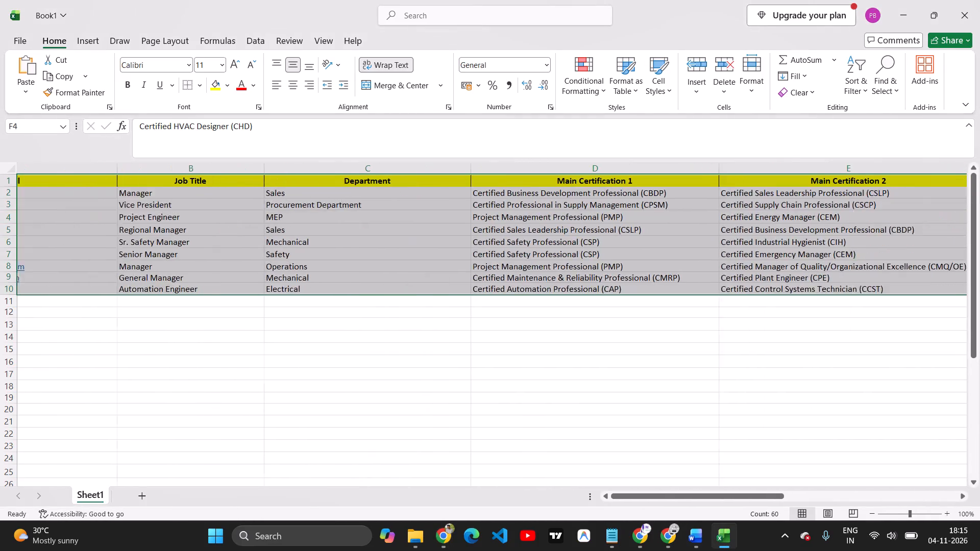
pyautogui.hscroll(-1, 860, 221)
pyautogui.click(860, 221)
pyautogui.click(877, 215)
pyautogui.click(876, 217)
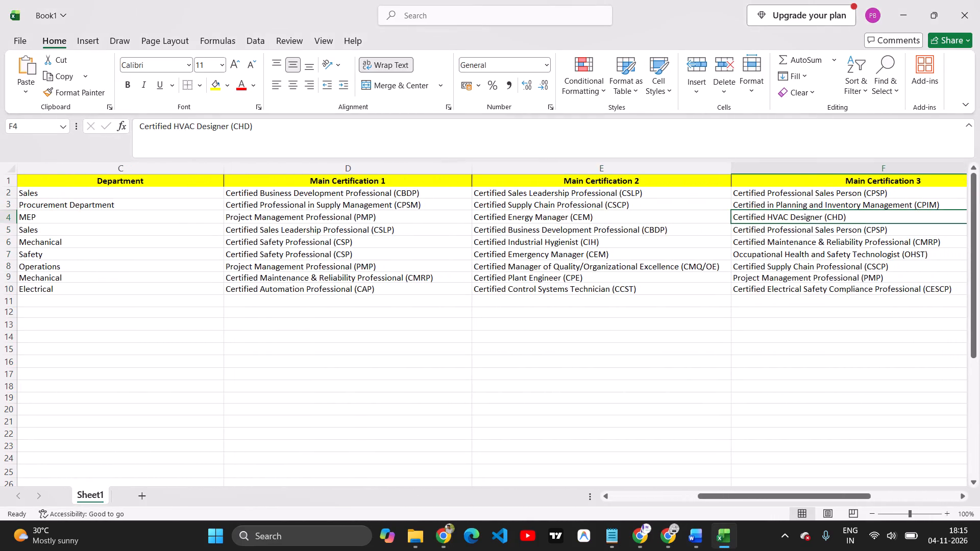
pyautogui.click(396, 133)
pyautogui.hotkey('ctrl', 'a')
pyautogui.hotkey('ctrl', 'v')
pyautogui.press('BackSpace')
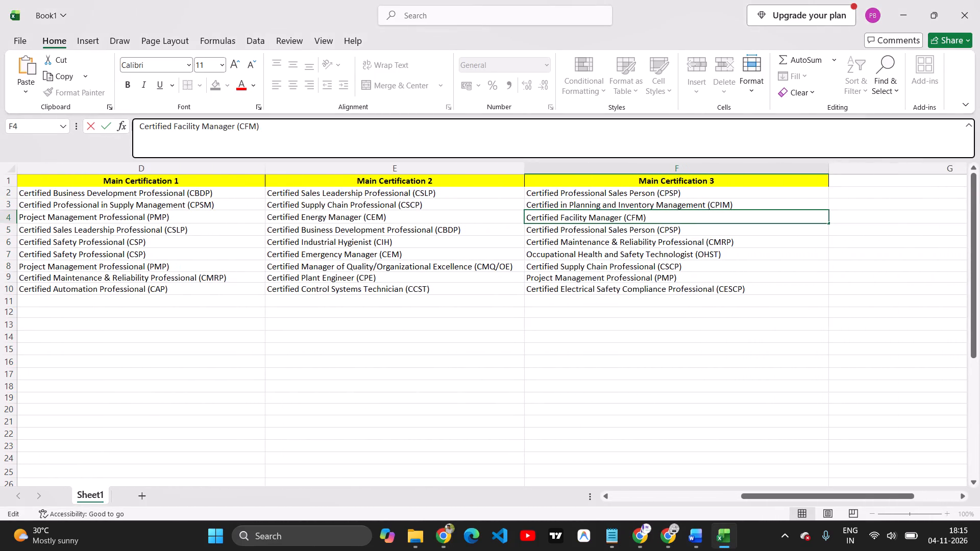
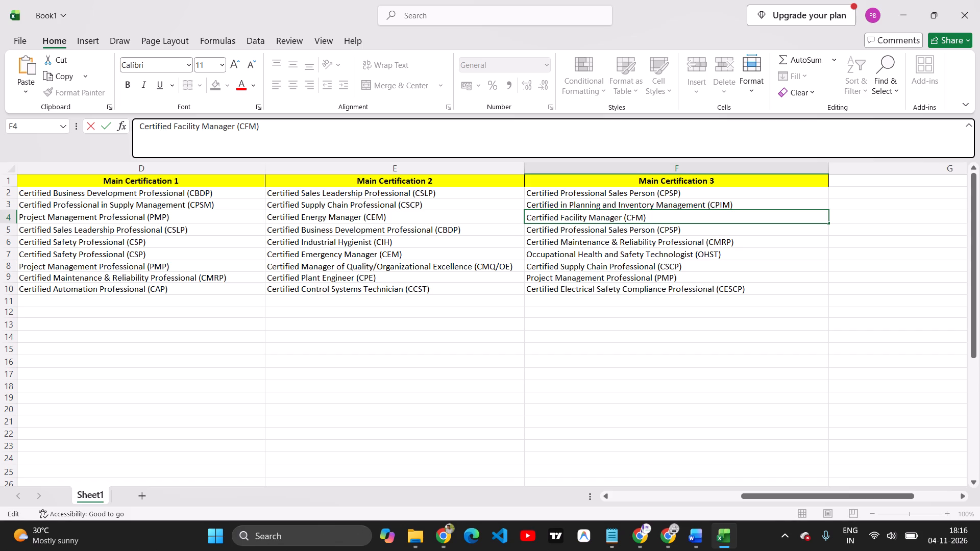
# Finish editing the MEP Project Engineer's Main Certification 3 in cell F4, leaving the last entry in F10 selected.
pyautogui.moveTo(752, 291); pyautogui.dragTo(740, 289)
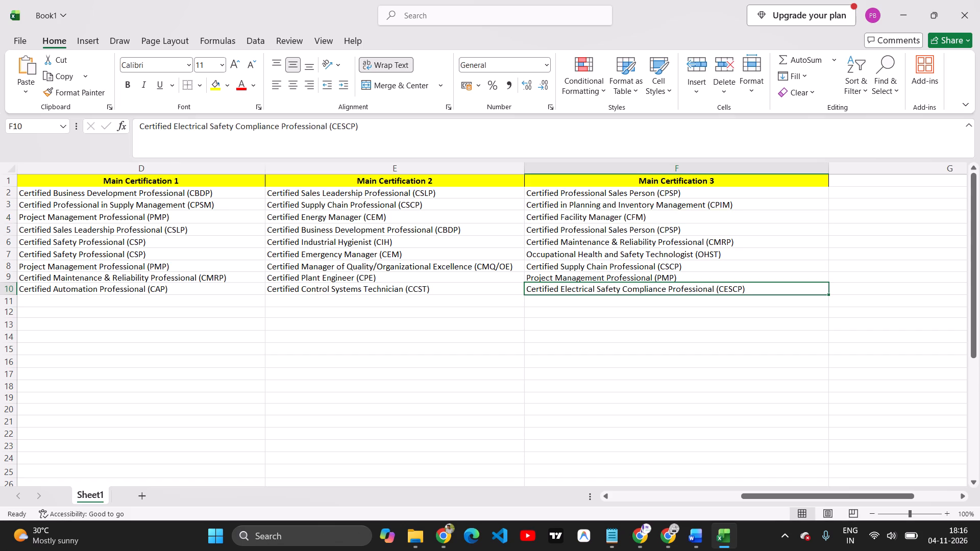
# Examine the last Main Certification 3 entry in the Excel sheet alongside the ChatGPT recommendations, ending back in ChatGPT.
pyautogui.hotkey('alt', 'Tab')
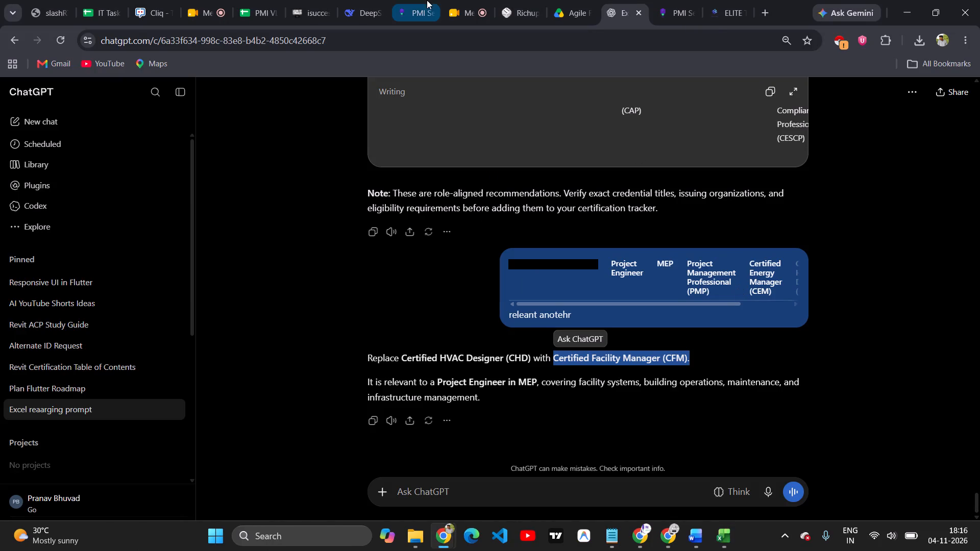
pyautogui.hotkey('alt', 'Tab')
pyautogui.moveTo(757, 288); pyautogui.dragTo(749, 287)
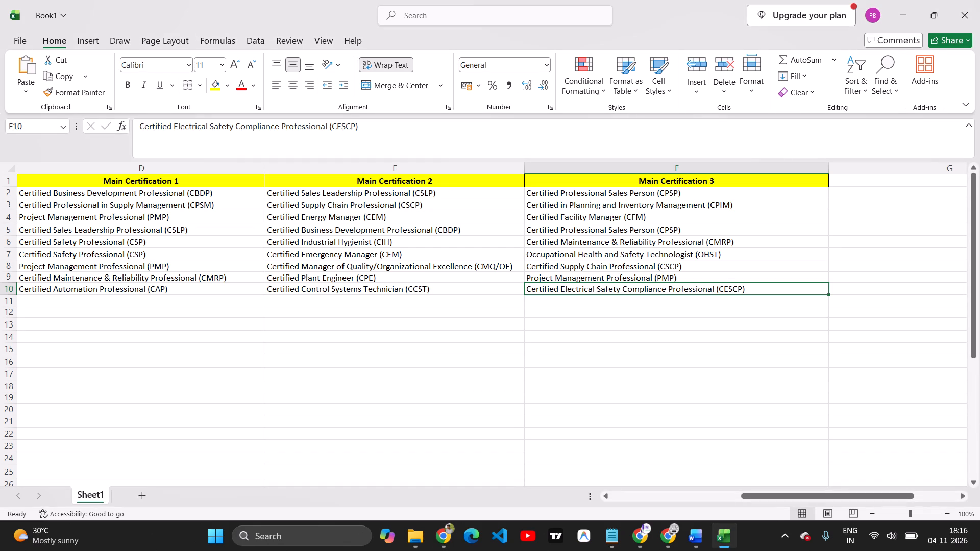
pyautogui.moveTo(749, 287); pyautogui.dragTo(655, 275)
pyautogui.hscroll(1, 668, 280)
pyautogui.hotkey('alt', 'Tab')
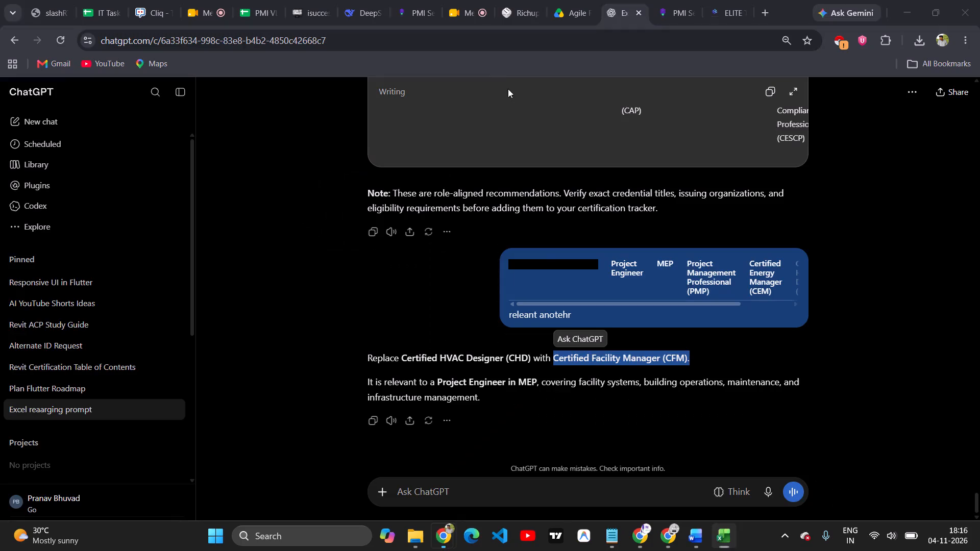
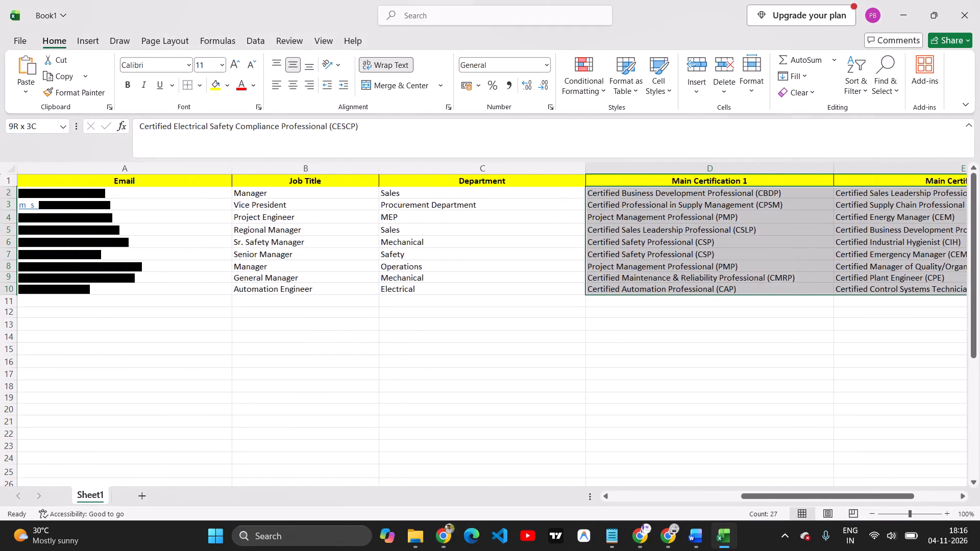
# Select the data rows 2 to 10 from Email through the last certification column and open the cell border options.
pyautogui.moveTo(88, 193); pyautogui.dragTo(85, 193)
pyautogui.click(201, 91)
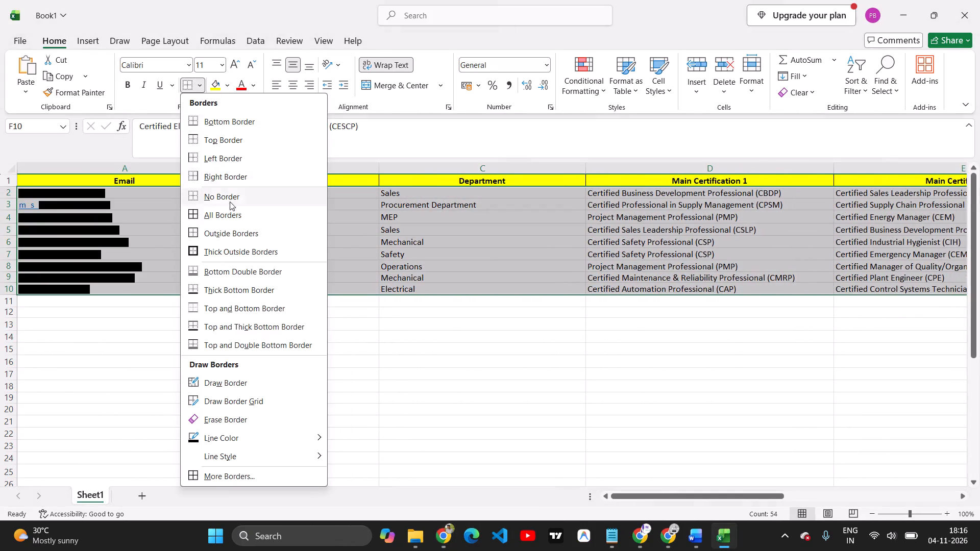
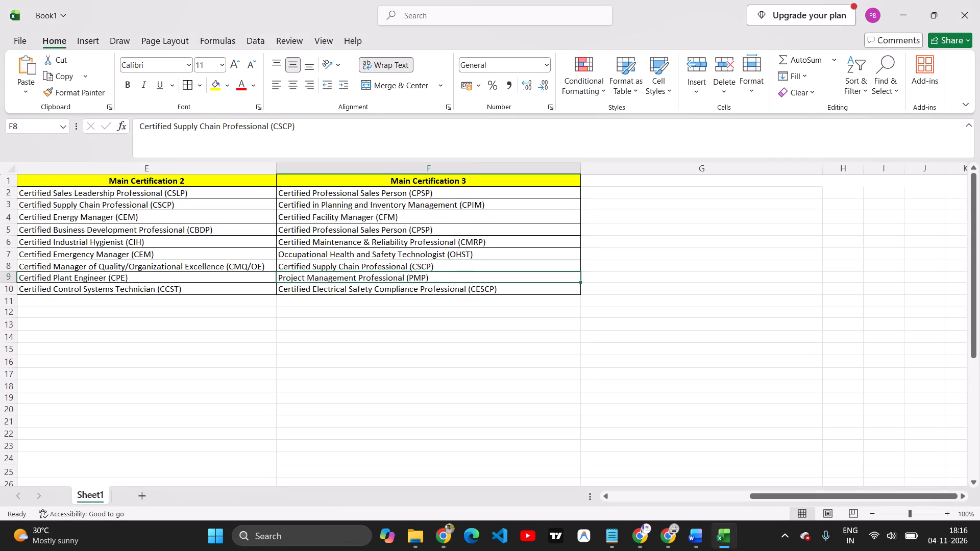
# Review the Main Certification 2 and Main Certification 3 entries in the last rows of the bordered table.
pyautogui.click(371, 293)
pyautogui.hscroll(1, 349, 282)
pyautogui.click(285, 288)
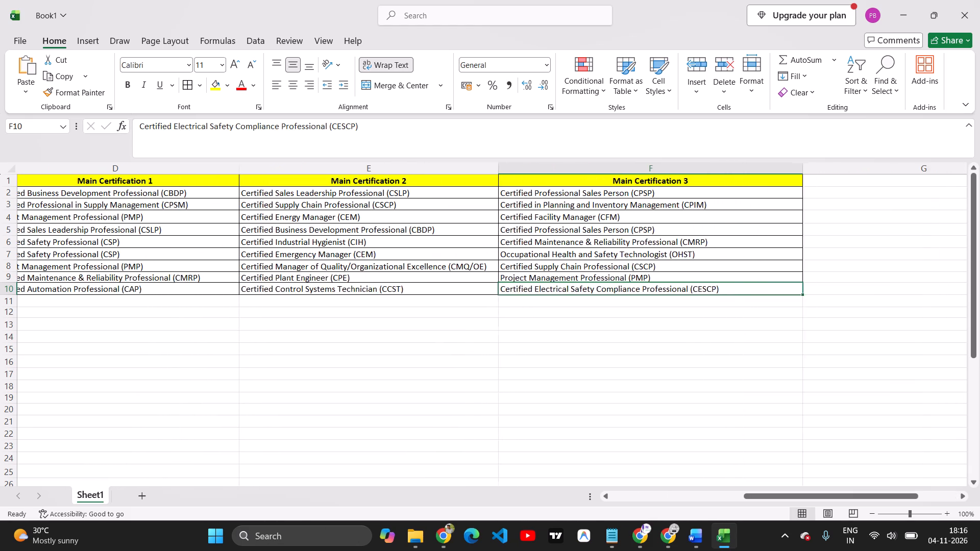
pyautogui.click(284, 282)
pyautogui.click(312, 274)
pyautogui.click(317, 288)
pyautogui.click(321, 271)
pyautogui.click(325, 252)
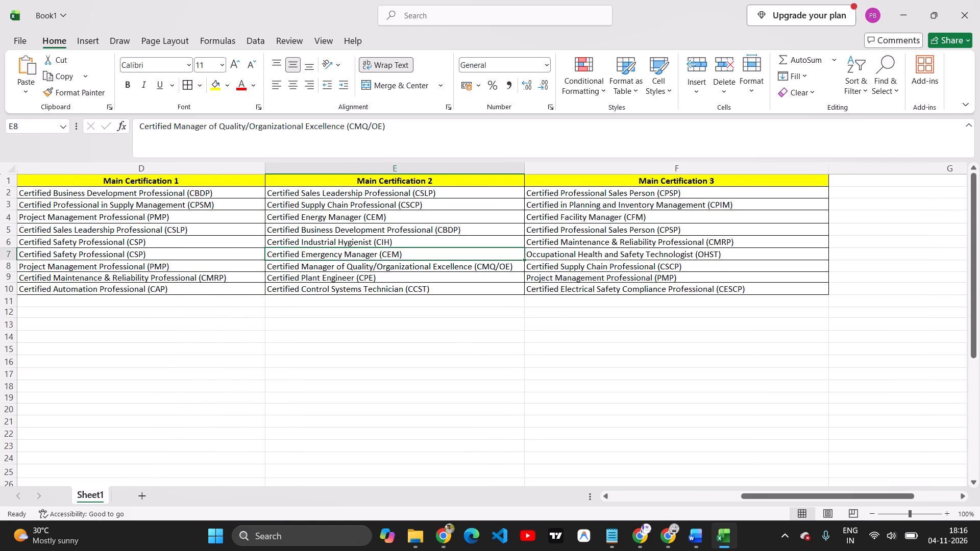
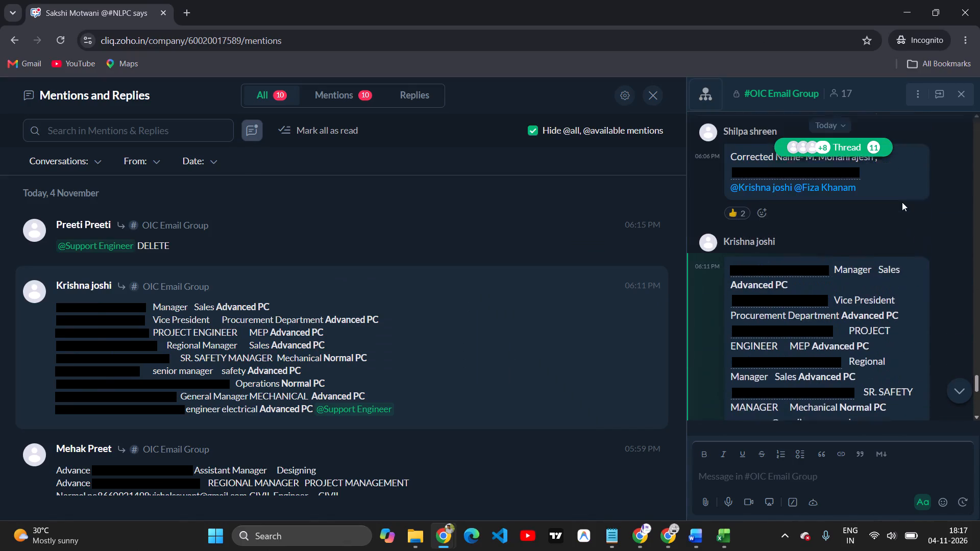
# Attach Book1.xlsx as a thread reply to the 06:11 PM PC list in #OIC Email Group.
pyautogui.scroll(1, 902, 202)
pyautogui.click(904, 255)
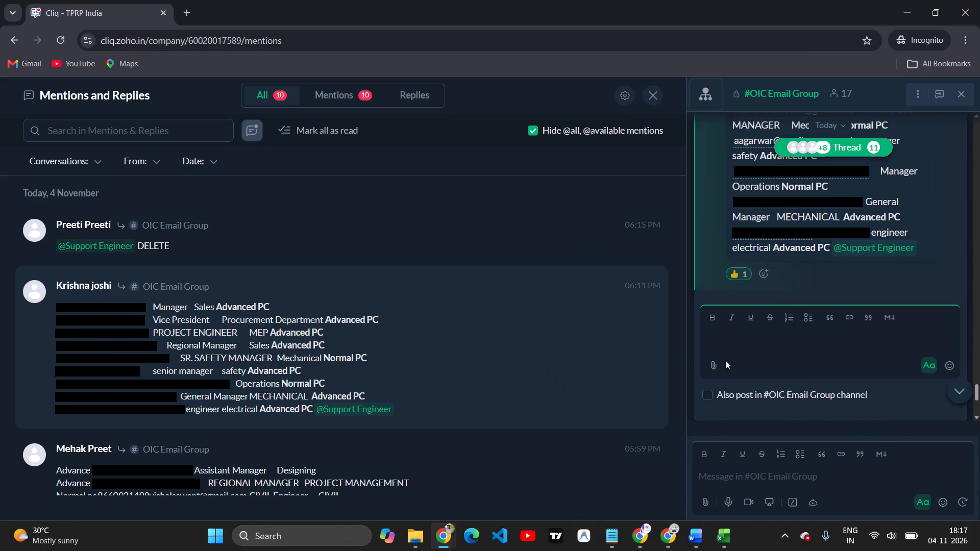
pyautogui.click(714, 362)
pyautogui.click(751, 286)
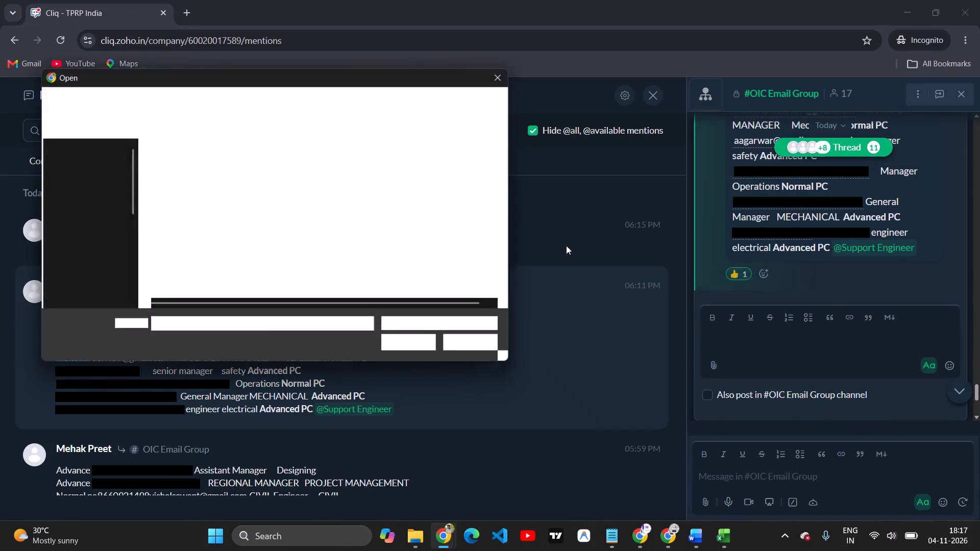
pyautogui.click(231, 238)
pyautogui.click(410, 347)
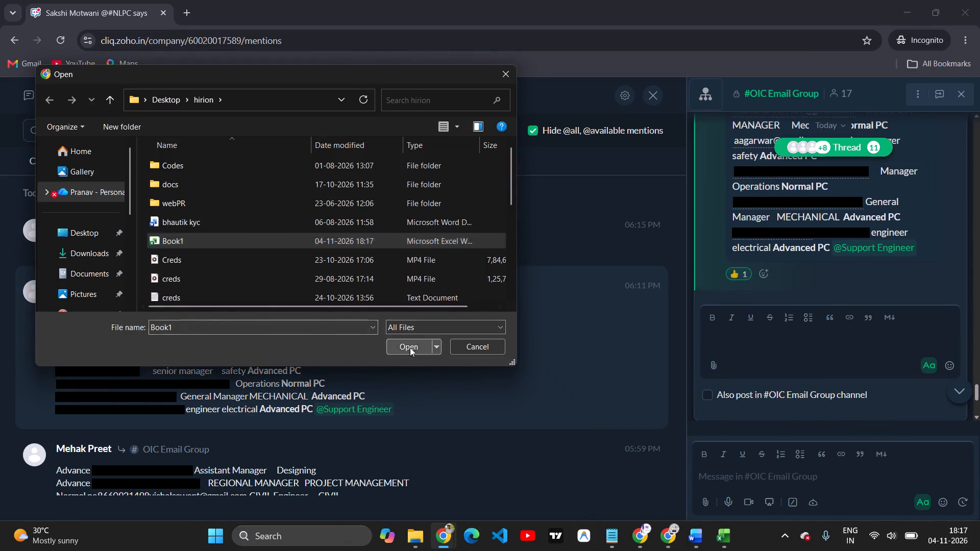
pyautogui.click(640, 470)
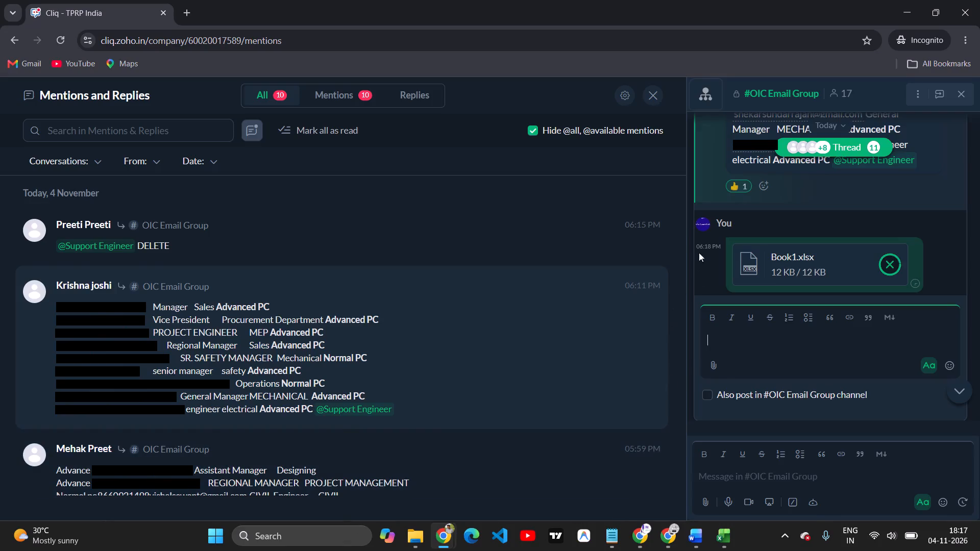
# Copy the note "Verify all the pcs before sharing and if any changes required let us know" from the Department Normal pc thread and post it below the new workbook.
pyautogui.click(650, 98)
pyautogui.moveTo(526, 385); pyautogui.dragTo(309, 380)
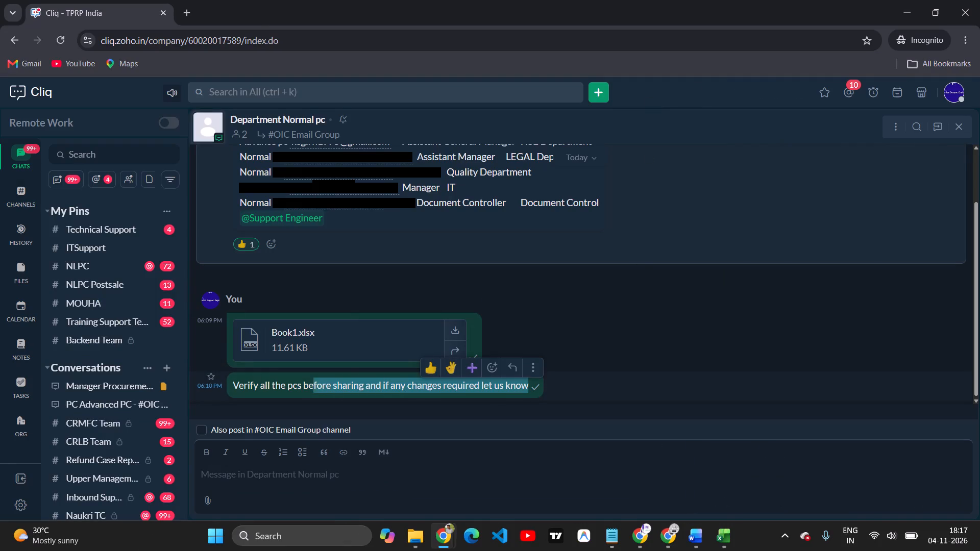
pyautogui.moveTo(309, 380); pyautogui.dragTo(233, 381)
pyautogui.hotkey('ctrl', 'c')
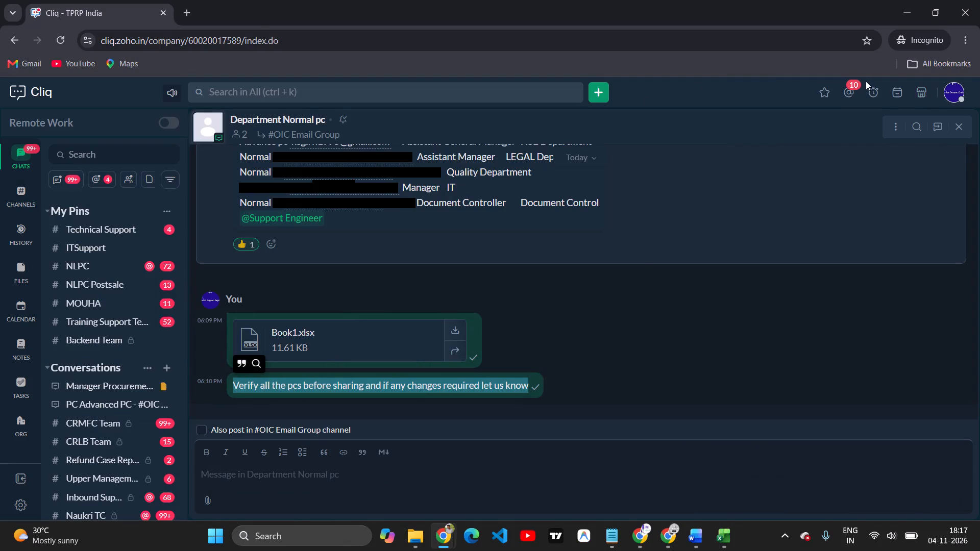
pyautogui.click(861, 86)
pyautogui.click(709, 306)
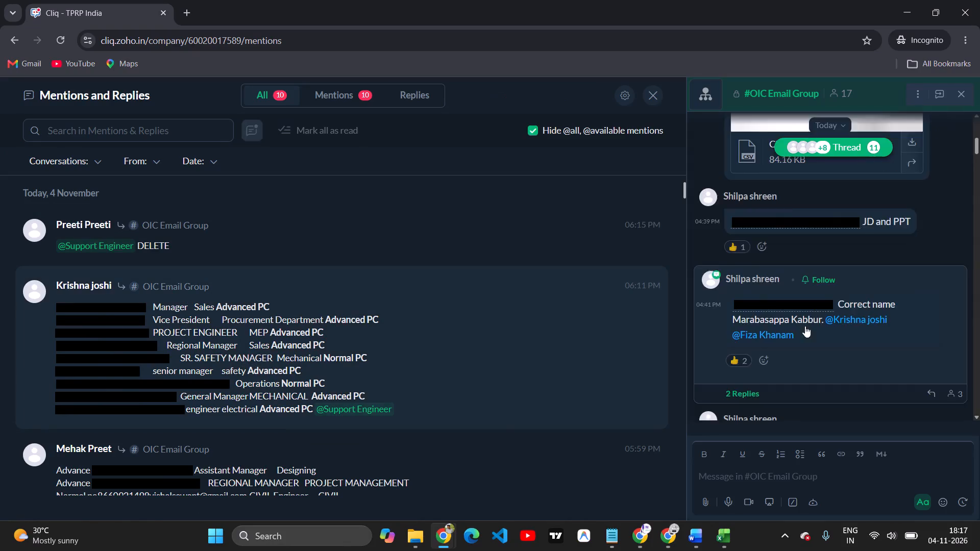
pyautogui.scroll(-2, 812, 363)
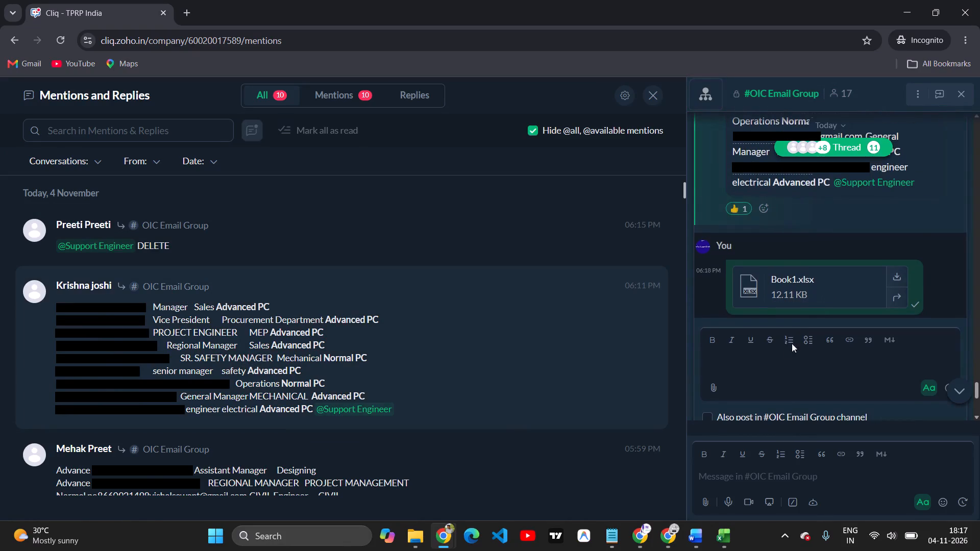
pyautogui.click(780, 364)
pyautogui.hotkey('ctrl', 'v')
pyautogui.click(772, 357)
pyautogui.hotkey('ctrl', 'v')
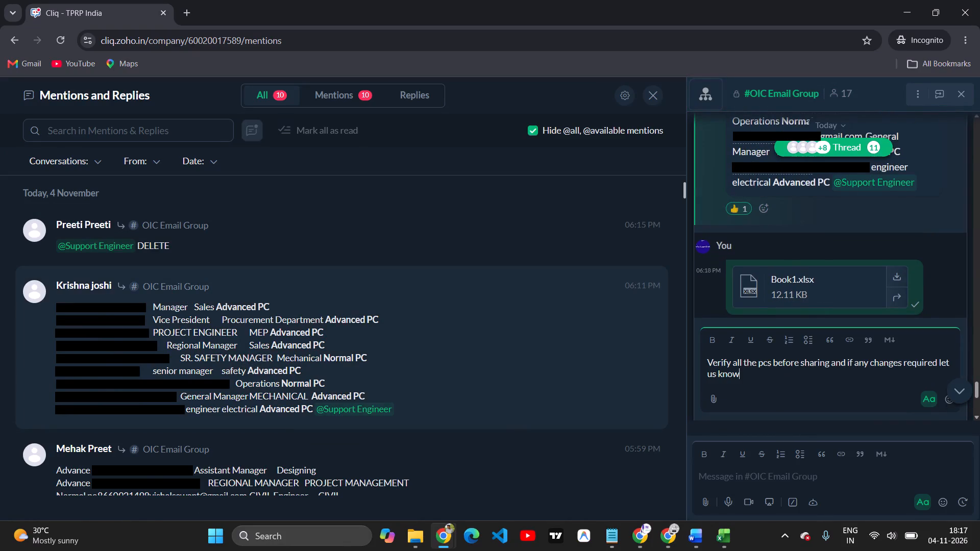
pyautogui.press('Return')
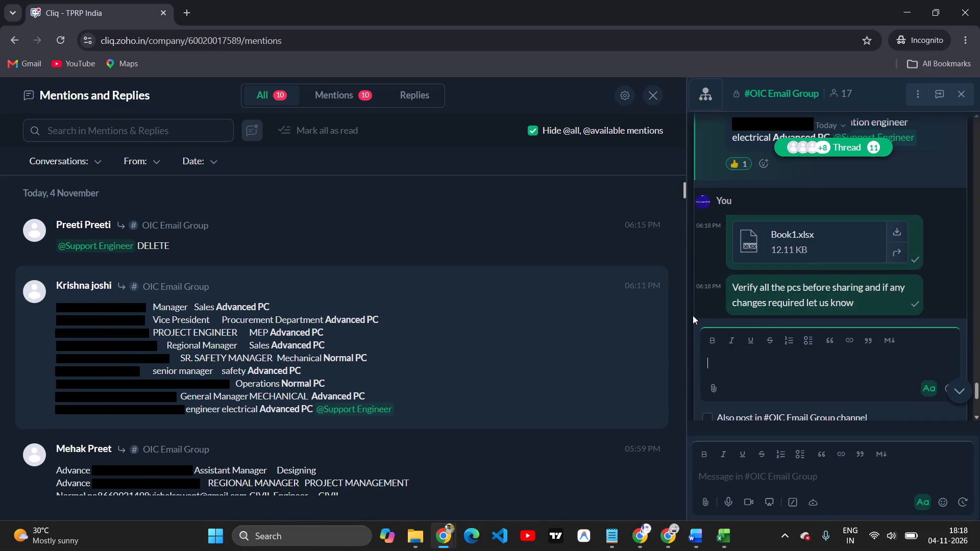
# Preview the Book1.xlsx just shared in the thread and examine its department and certification columns.
pyautogui.click(790, 249)
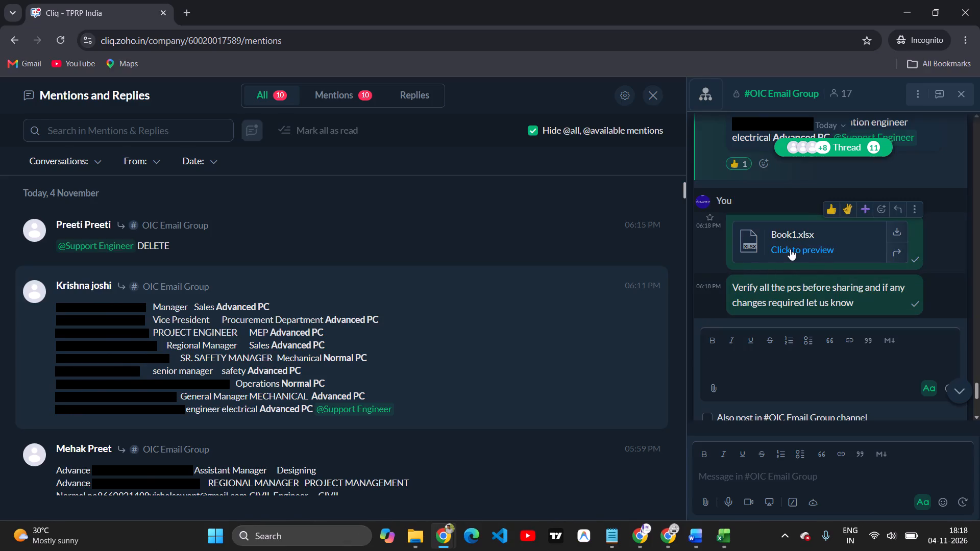
pyautogui.hscroll(-5, 592, 297)
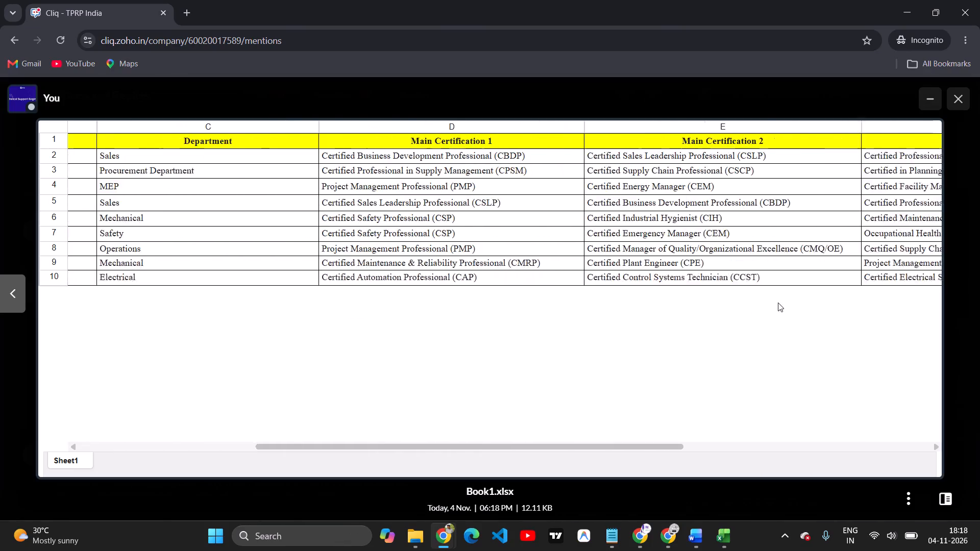
pyautogui.hscroll(-6, 779, 303)
pyautogui.click(963, 103)
# Copy the 05:59 PM list running from Manager Project to SENIOR PROJECT MANAGER into Notepad's Todays Task List, under "Provided pc for :".
pyautogui.click(616, 527)
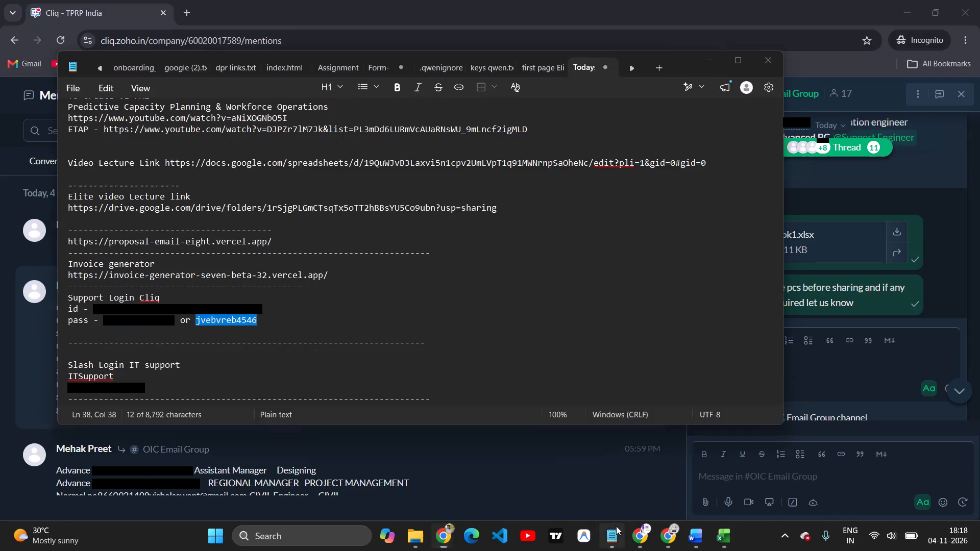
pyautogui.scroll(17, 477, 288)
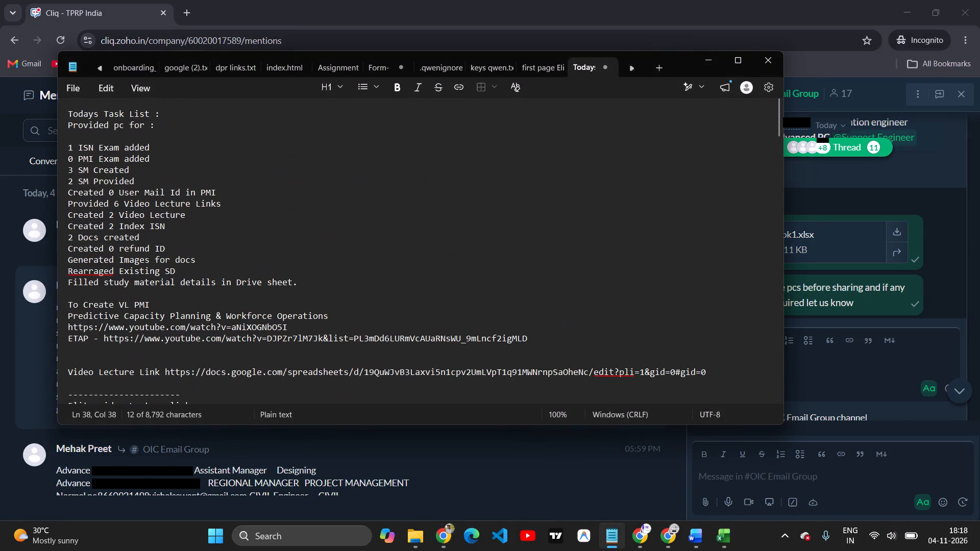
pyautogui.hotkey('alt', 'Tab')
pyautogui.scroll(-8, 357, 299)
pyautogui.scroll(1, 386, 272)
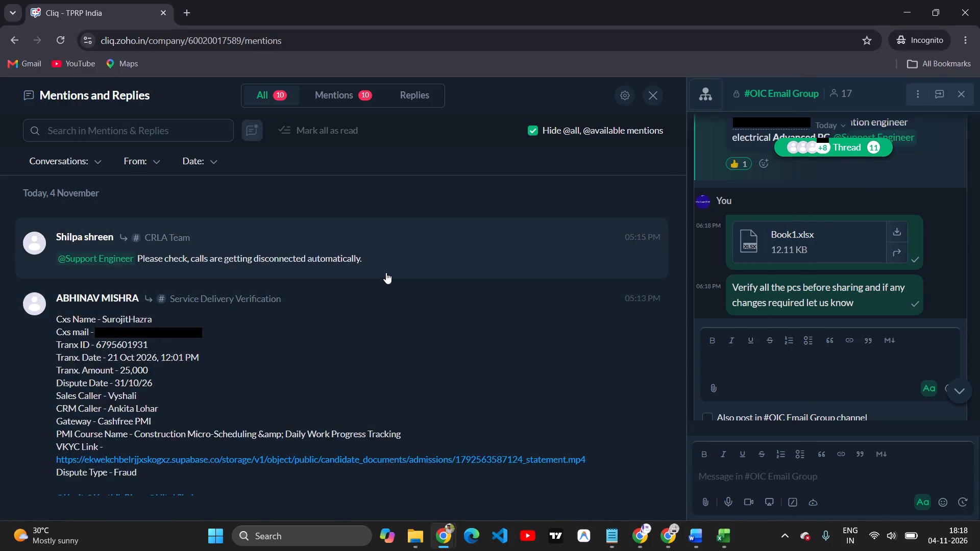
pyautogui.scroll(2, 386, 272)
pyautogui.click(355, 263)
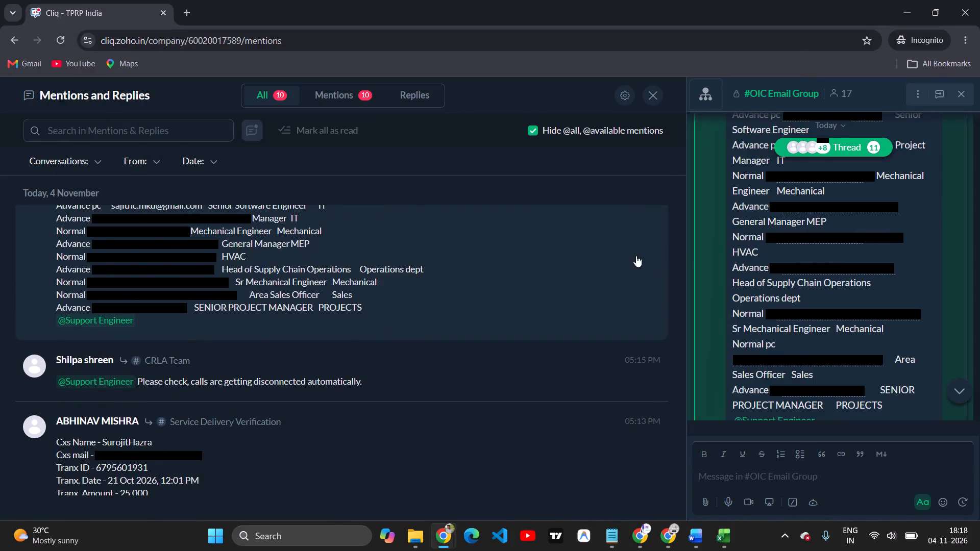
pyautogui.scroll(-2, 818, 282)
pyautogui.moveTo(908, 274); pyautogui.dragTo(831, 271)
pyautogui.scroll(4, 865, 268)
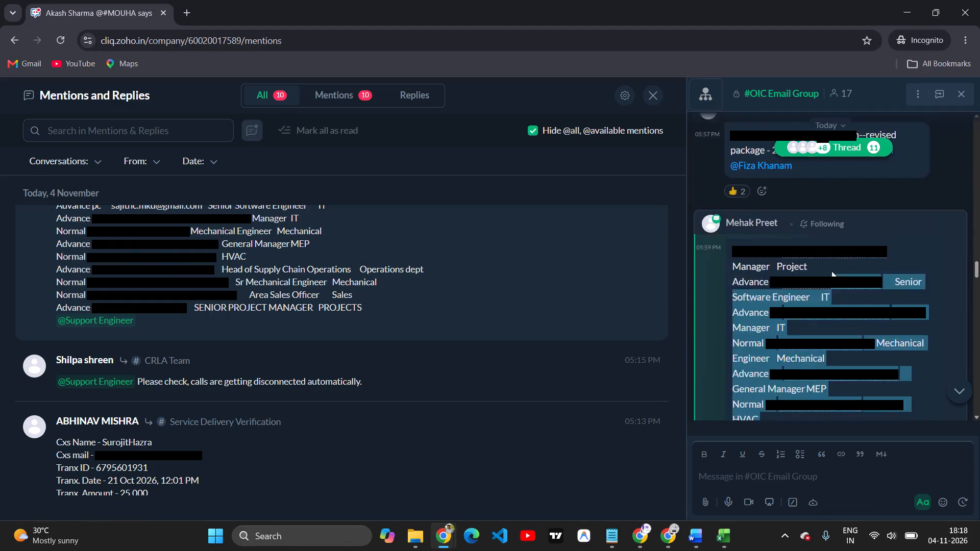
pyautogui.moveTo(831, 271); pyautogui.dragTo(731, 312)
pyautogui.hotkey('ctrl', 'c')
pyautogui.hotkey('alt', 'Tab')
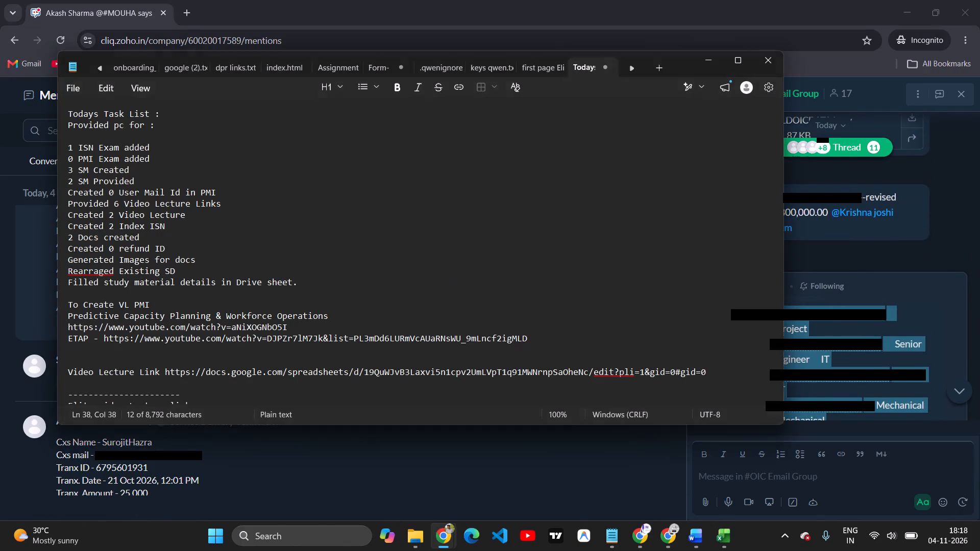
pyautogui.click(116, 136)
pyautogui.hotkey('ctrl', 'v')
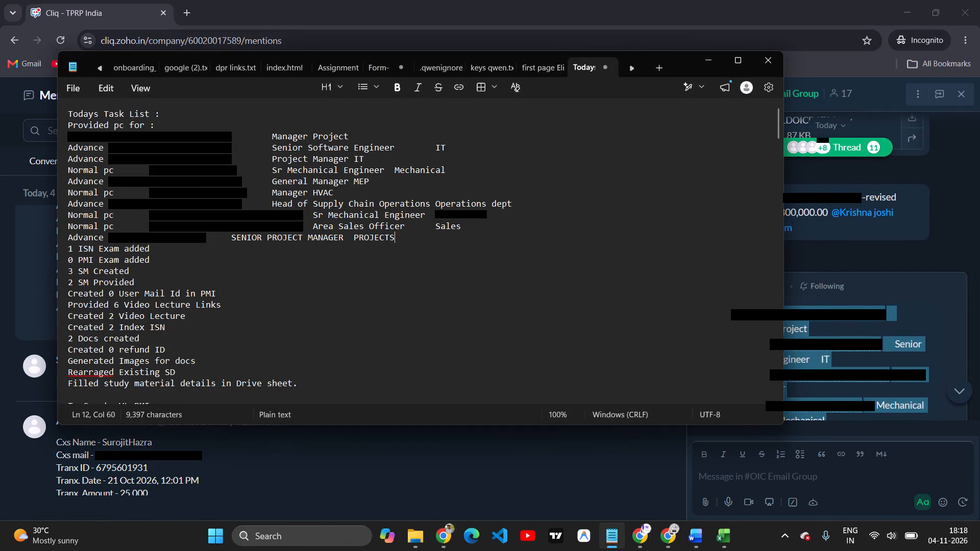
# Append the five-entry 05:59 PM list, from HSE Department to Document Control, to the "Provided pc for :" entries in Notepad.
pyautogui.hotkey('alt', 'Tab')
pyautogui.scroll(-1, 887, 372)
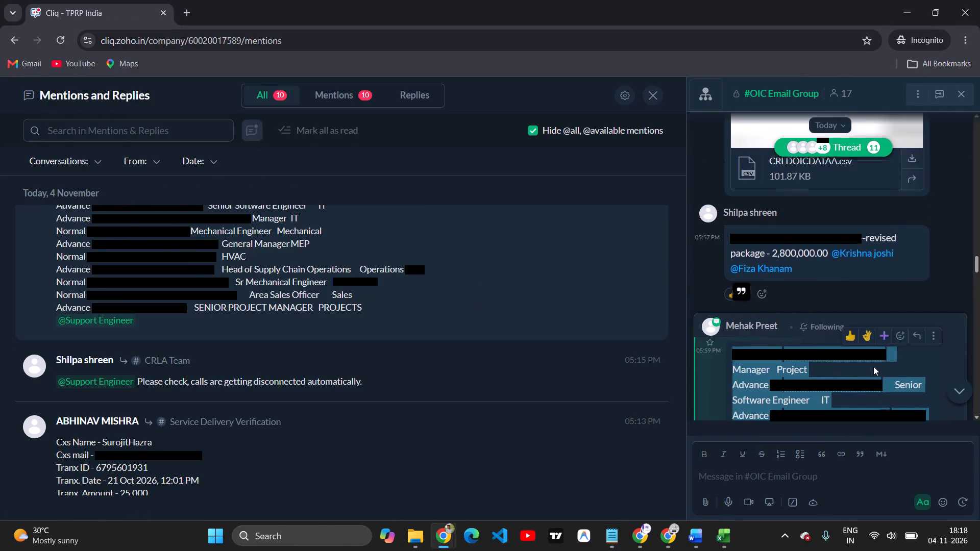
pyautogui.scroll(-2, 873, 366)
pyautogui.scroll(-3, 847, 314)
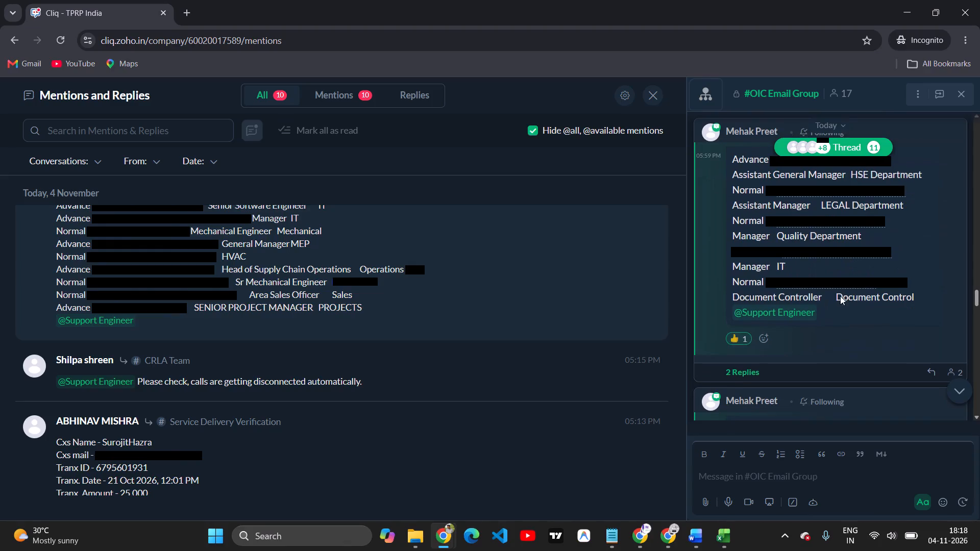
pyautogui.scroll(3, 331, 282)
pyautogui.click(338, 272)
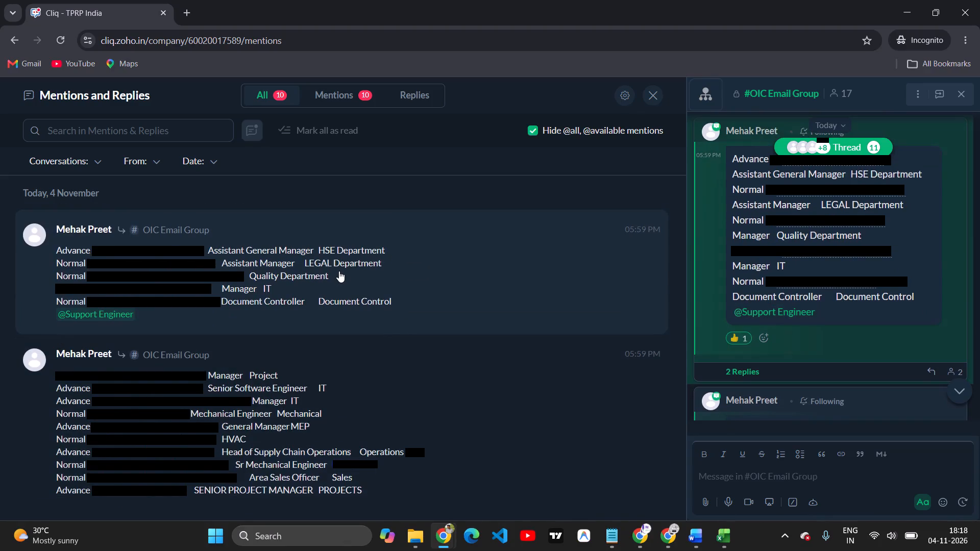
pyautogui.click(337, 271)
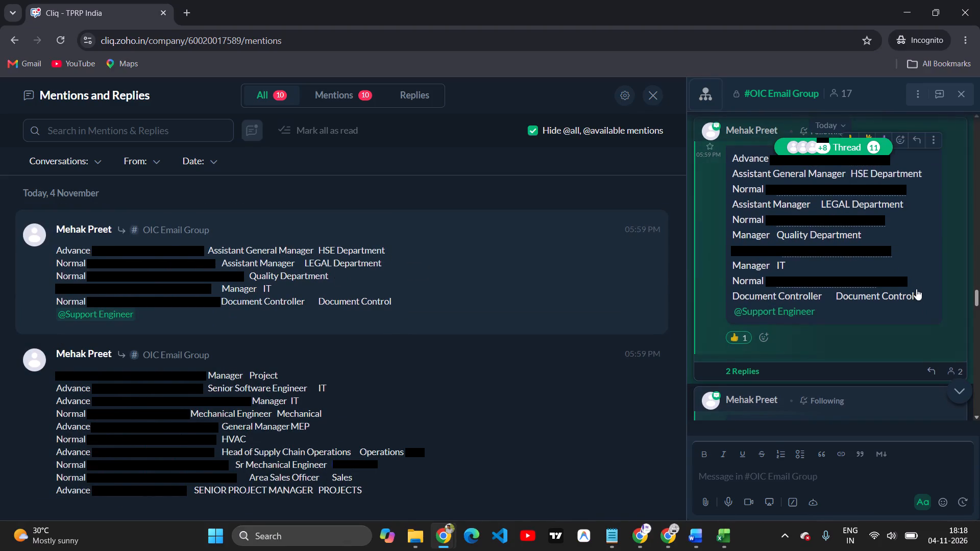
pyautogui.moveTo(924, 298); pyautogui.dragTo(730, 160)
pyautogui.hotkey('ctrl', 'c')
pyautogui.hotkey('alt', 'Tab')
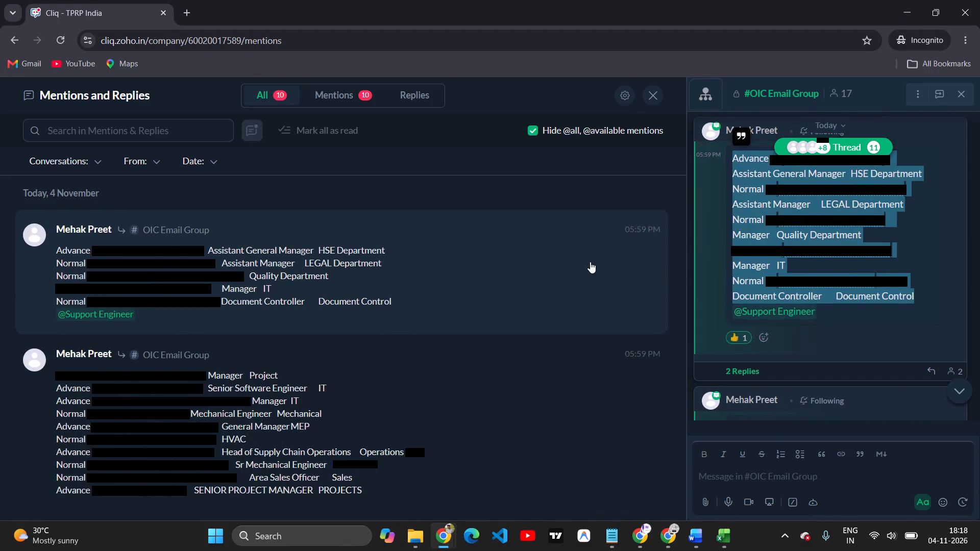
pyautogui.hotkey('shift', 'Return')
pyautogui.hotkey('ctrl', 'v')
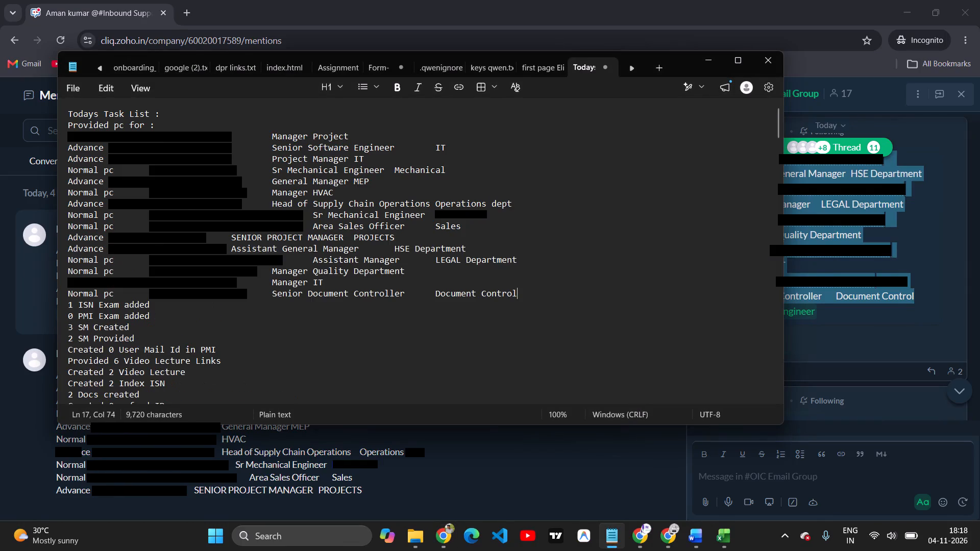
# Append the 05:59 PM Advance pc list, from Associate VP HR and Admin to Design Department, to the task list's PC entries.
pyautogui.hotkey('alt', 'Tab')
pyautogui.scroll(2, 433, 312)
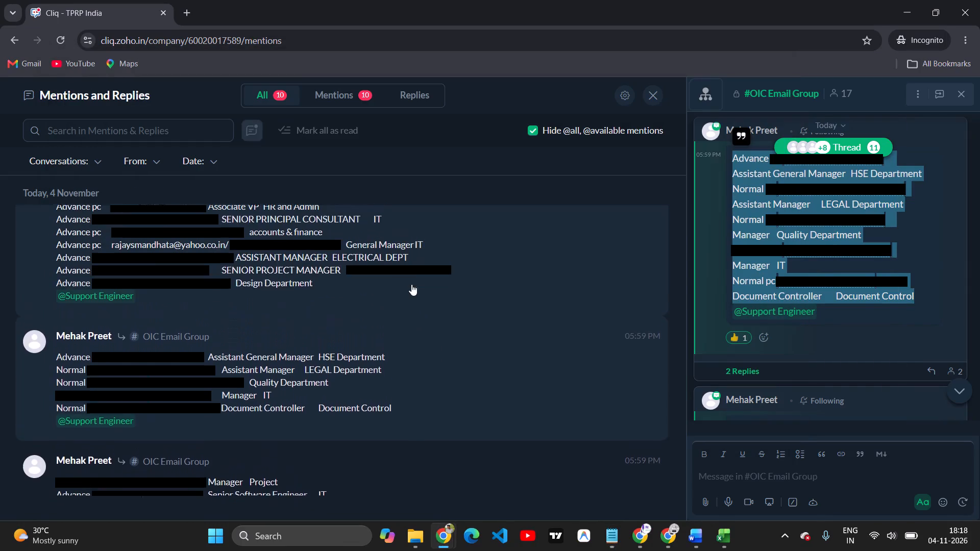
pyautogui.scroll(1, 411, 284)
pyautogui.click(411, 279)
pyautogui.moveTo(839, 238); pyautogui.dragTo(745, 230)
pyautogui.scroll(3, 821, 233)
pyautogui.scroll(1, 777, 232)
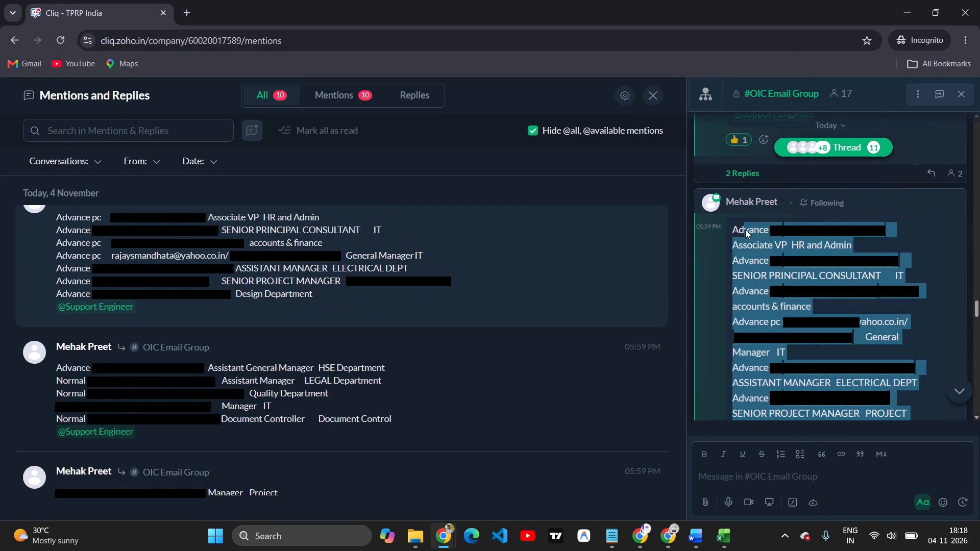
pyautogui.moveTo(745, 230); pyautogui.dragTo(733, 230)
pyautogui.hotkey('ctrl', 'c')
pyautogui.hotkey('alt', 'Tab')
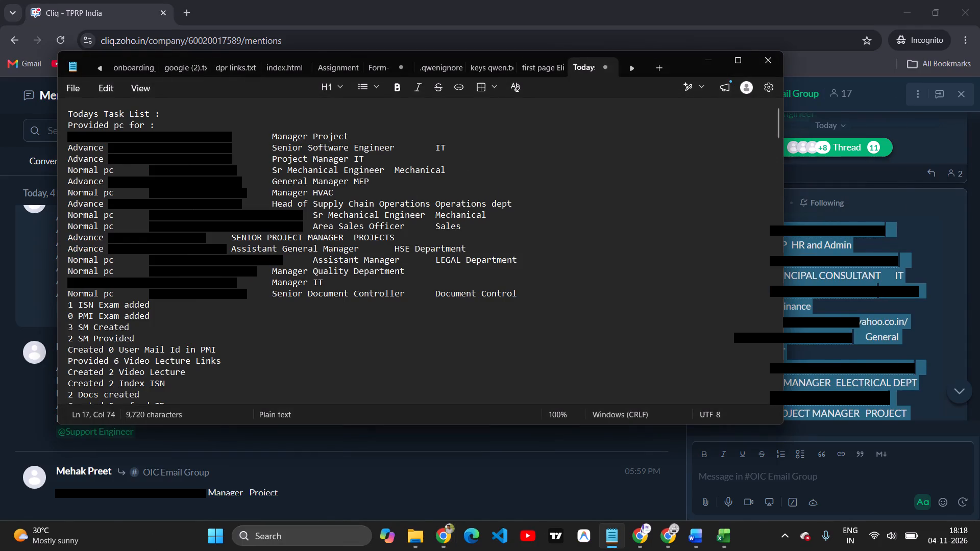
pyautogui.hotkey('shift', 'Return')
pyautogui.hotkey('ctrl', 'v')
# Append the three-entry 05:59 PM list covering Designing, PROJECT MANAGEMENT and CIVIL to the task list's PC entries.
pyautogui.hotkey('alt', 'Tab')
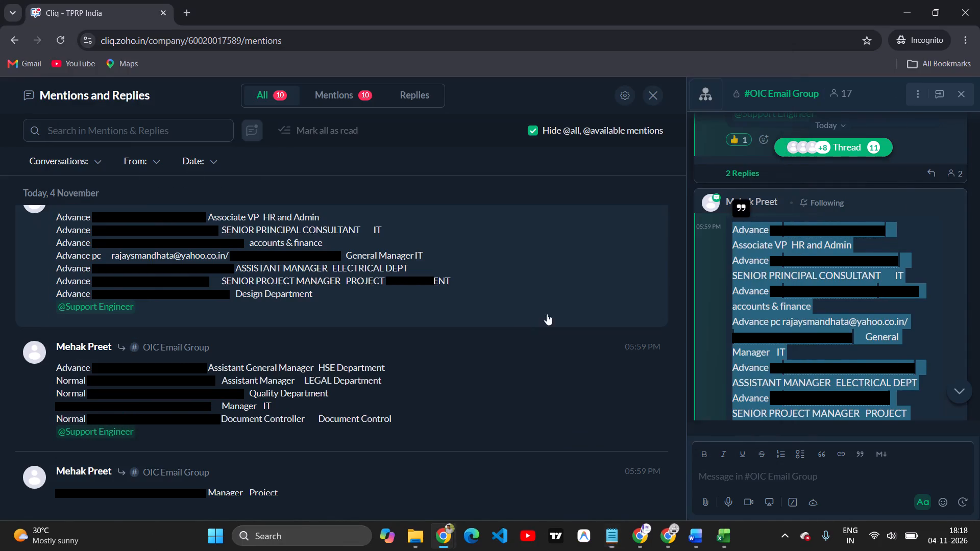
pyautogui.scroll(4, 500, 302)
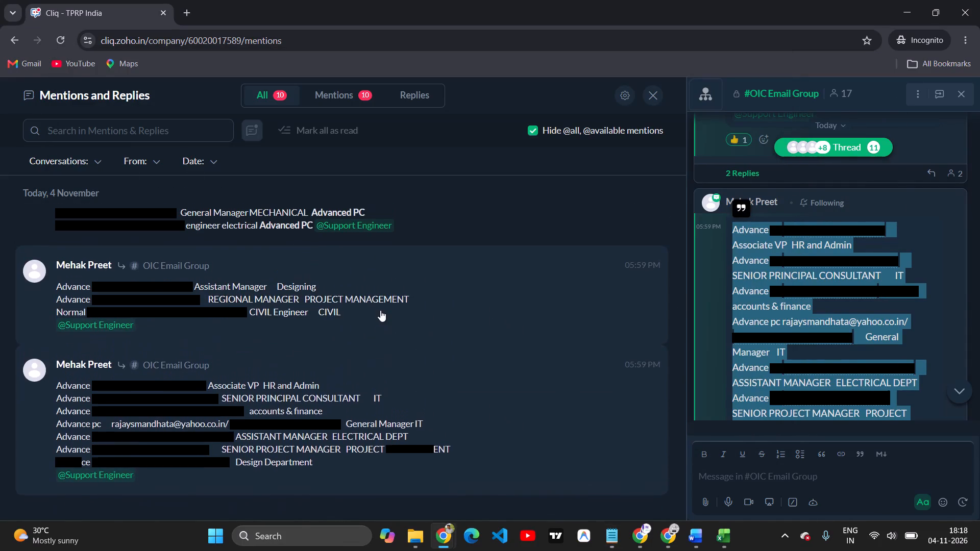
pyautogui.click(380, 310)
pyautogui.scroll(2, 803, 267)
pyautogui.moveTo(848, 270); pyautogui.dragTo(820, 265)
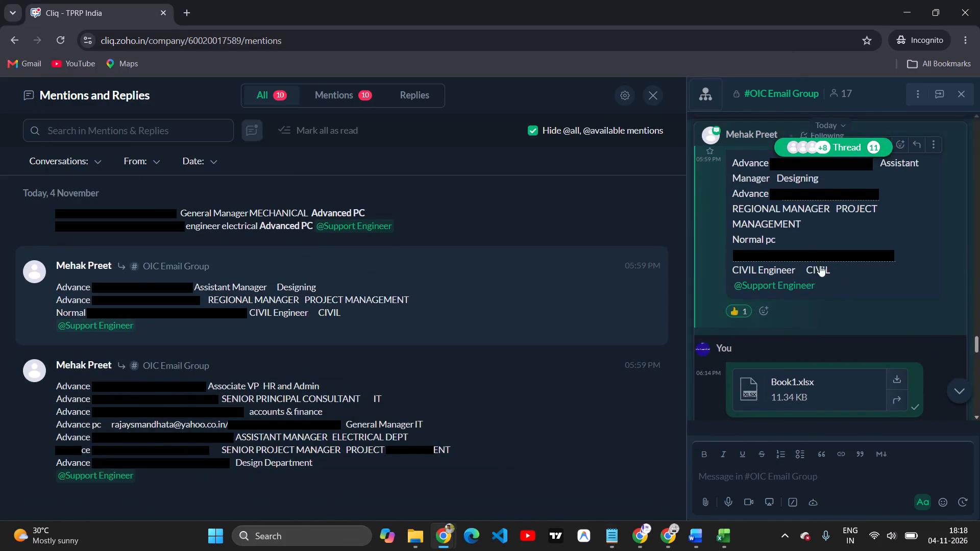
pyautogui.moveTo(820, 265); pyautogui.dragTo(731, 164)
pyautogui.hotkey('ctrl', 'c')
pyautogui.hotkey('alt', 'Tab')
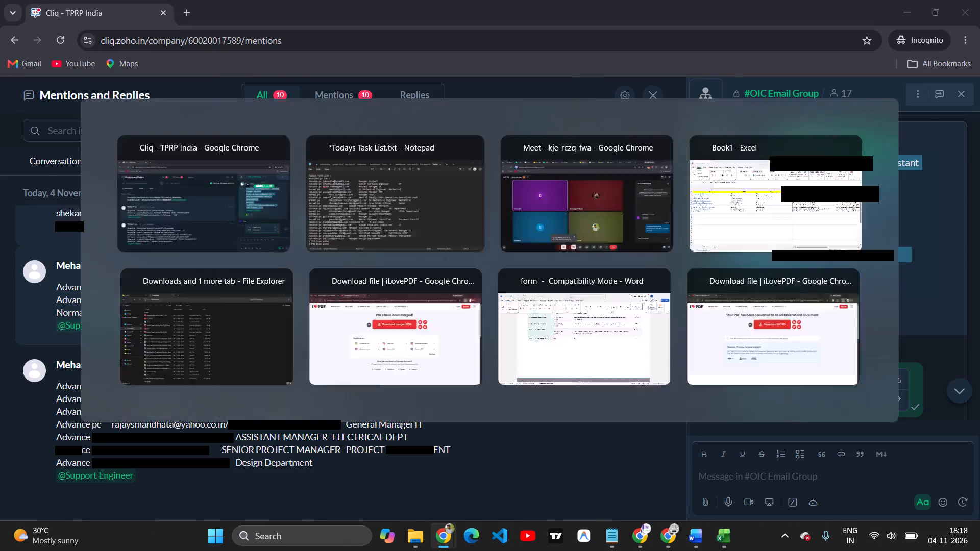
pyautogui.hotkey('shift', 'Return')
pyautogui.hotkey('ctrl', 'v')
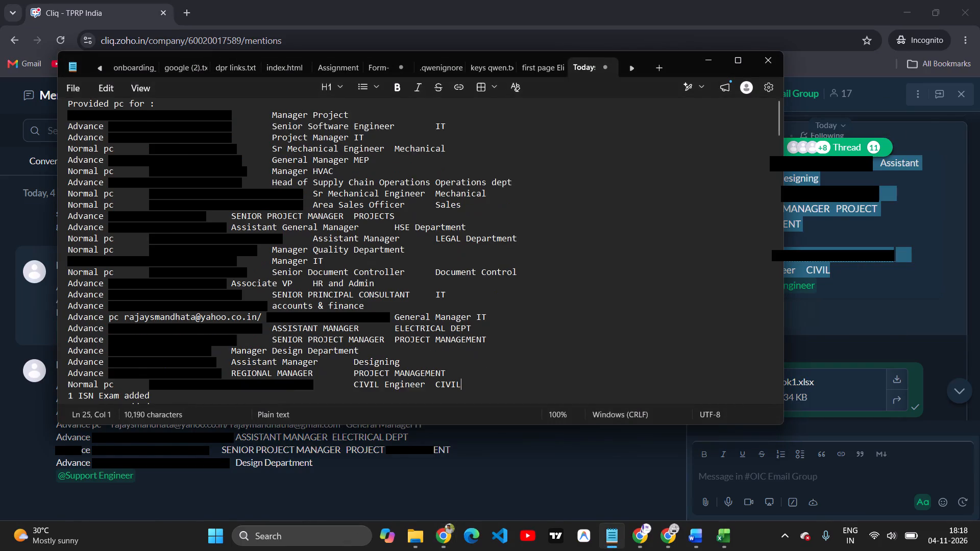
# Append the 06:11 PM list, from Manager Sales to automation engineer electrical, to the end of the task list's PC entries.
pyautogui.hotkey('alt', 'Tab')
pyautogui.scroll(2, 436, 328)
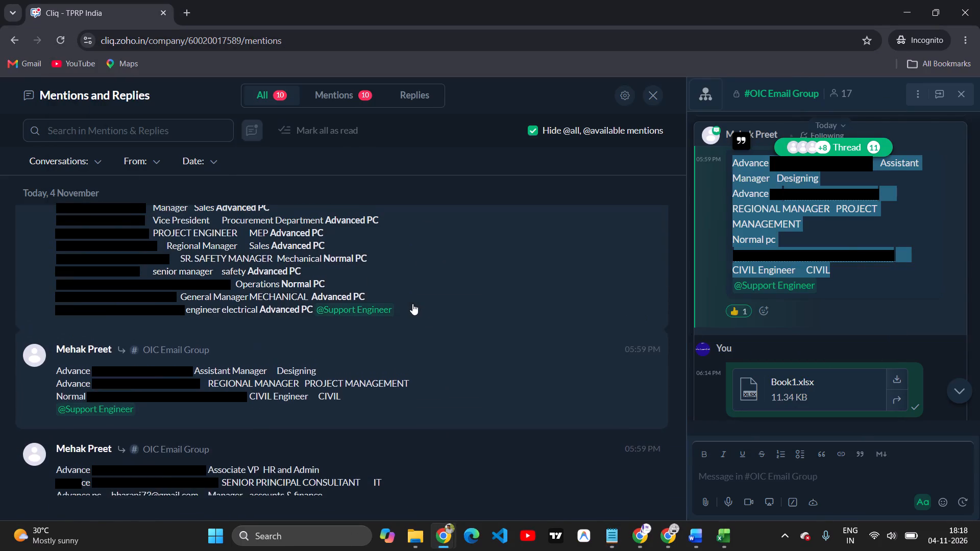
pyautogui.click(412, 304)
pyautogui.moveTo(834, 265); pyautogui.dragTo(832, 262)
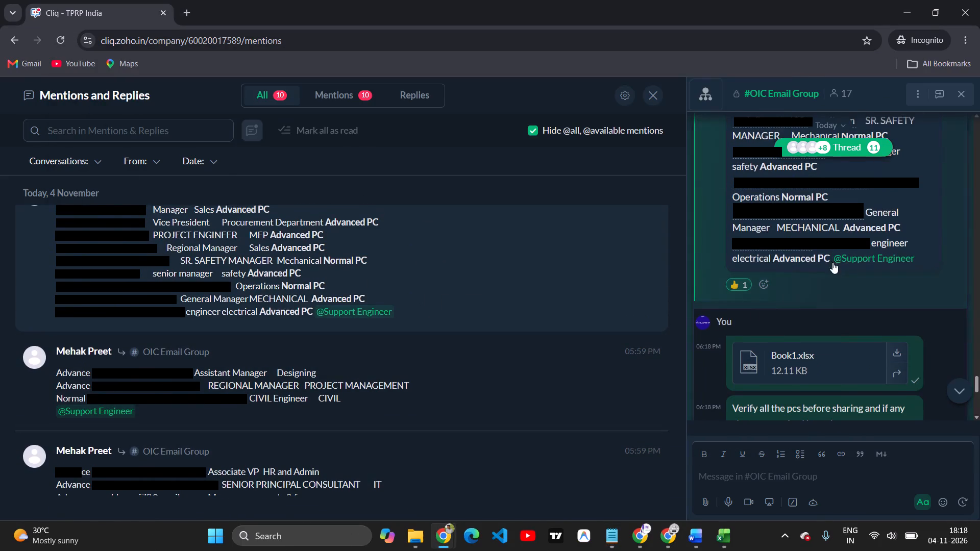
pyautogui.moveTo(832, 262); pyautogui.dragTo(804, 249)
pyautogui.scroll(1, 811, 252)
pyautogui.moveTo(837, 316); pyautogui.dragTo(796, 272)
pyautogui.scroll(1, 798, 275)
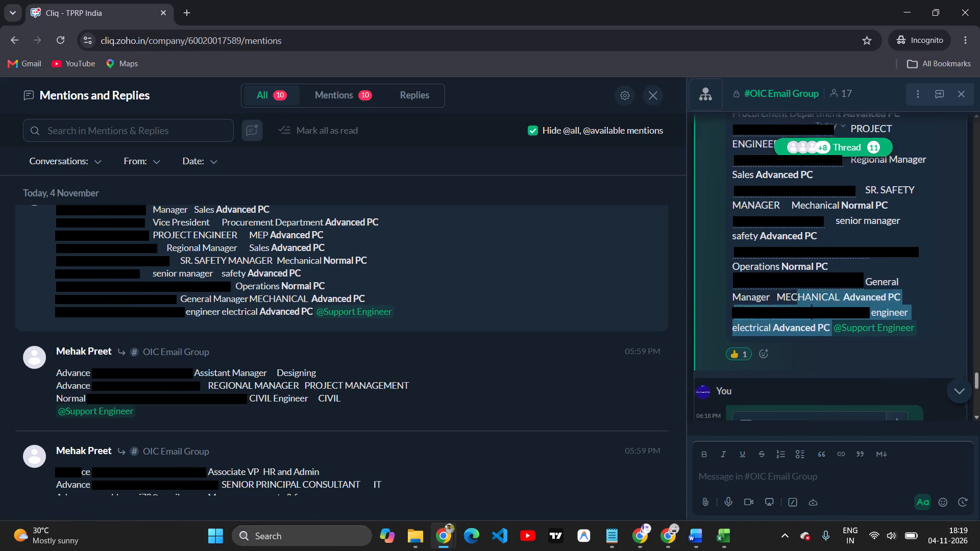
pyautogui.scroll(1, 796, 272)
pyautogui.moveTo(796, 272); pyautogui.dragTo(730, 228)
pyautogui.scroll(1, 772, 255)
pyautogui.hotkey('ctrl', 'c')
pyautogui.hotkey('alt', 'Tab')
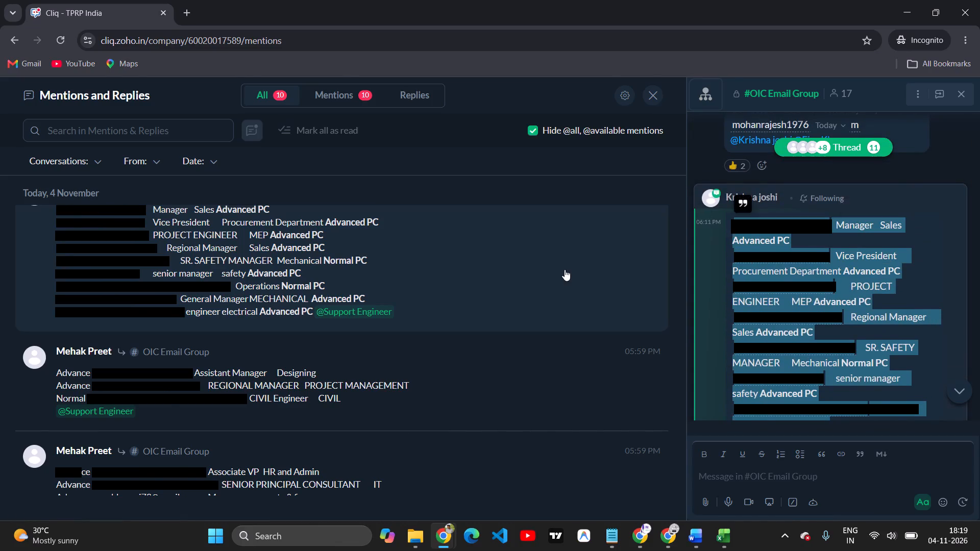
pyautogui.hotkey('shift', 'Return')
pyautogui.hotkey('ctrl', 'v')
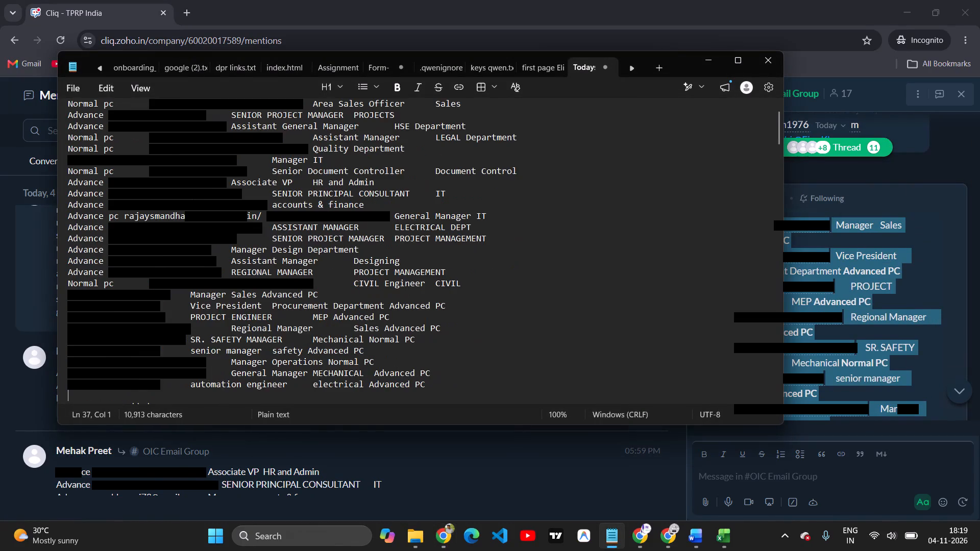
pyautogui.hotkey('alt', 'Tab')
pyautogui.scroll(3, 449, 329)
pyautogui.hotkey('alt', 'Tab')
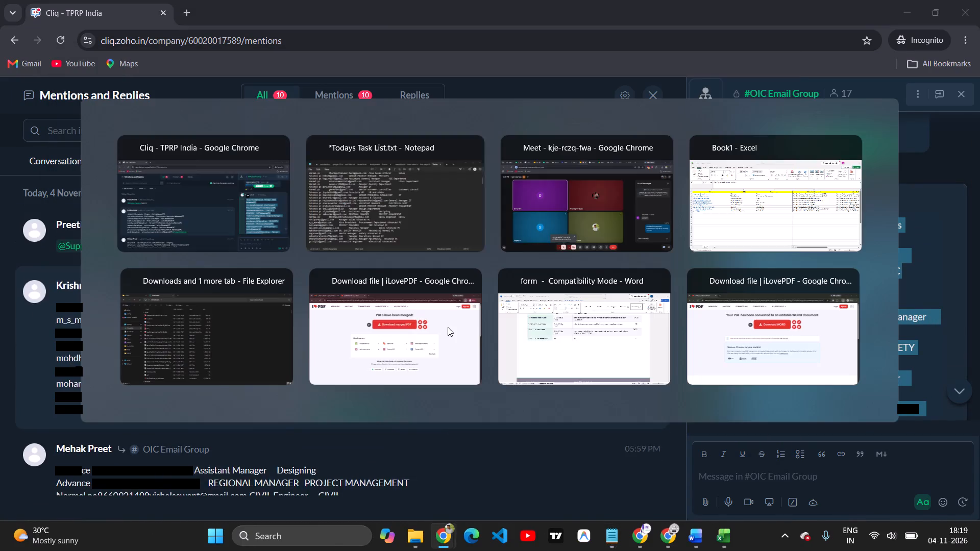
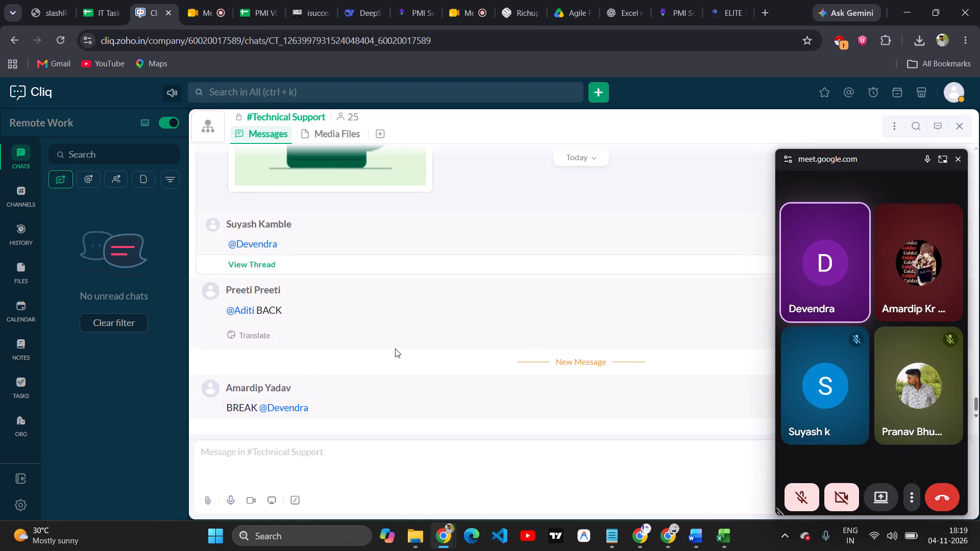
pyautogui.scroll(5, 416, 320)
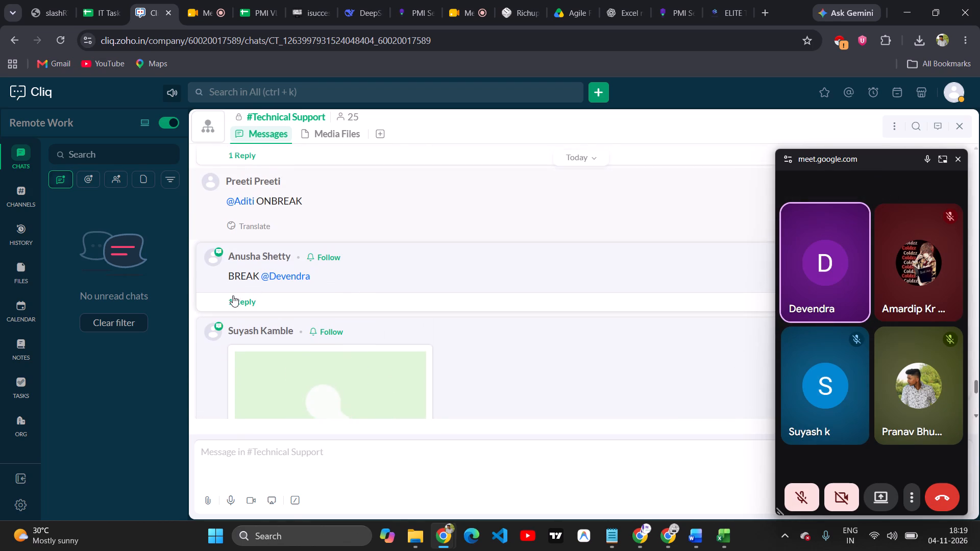